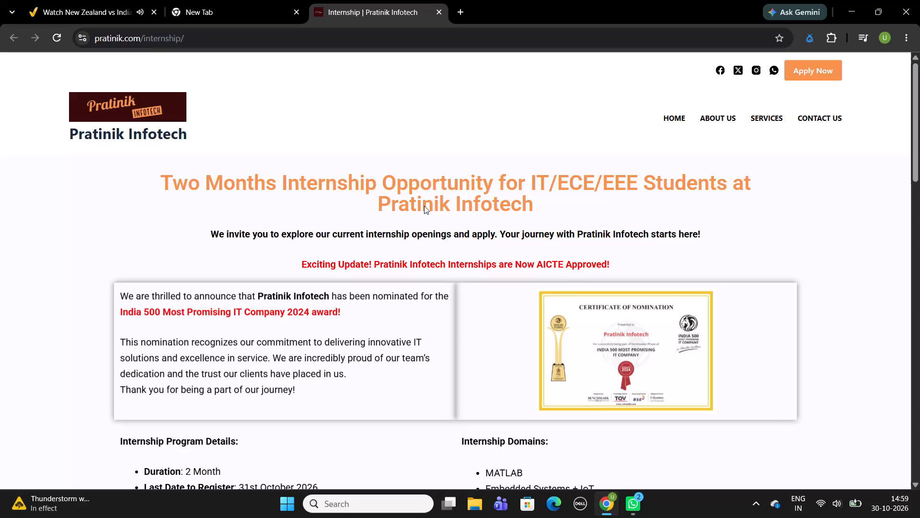
Read the Pratinik Infotech internship page, examining the program details, benefits, internship domains and the start of the Frequently Asked Questions.
scroll(424, 206, down, 1)
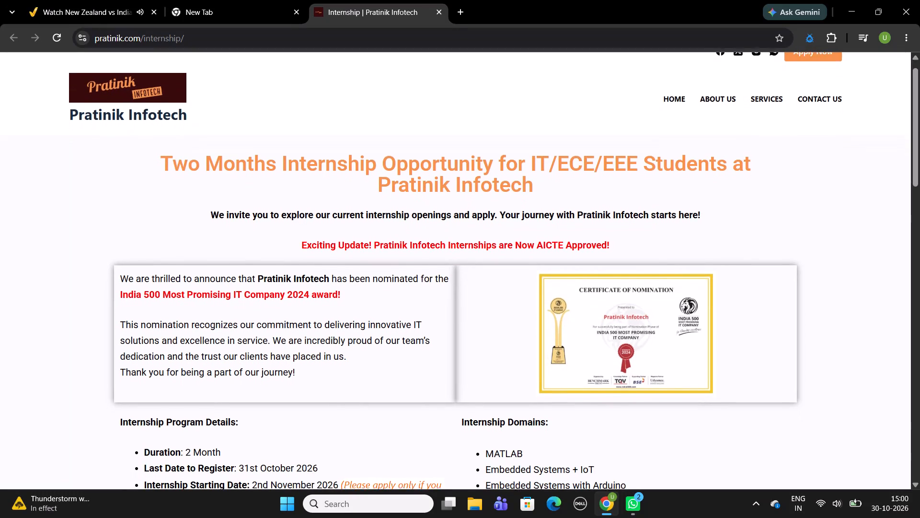
scroll(424, 206, down, 2)
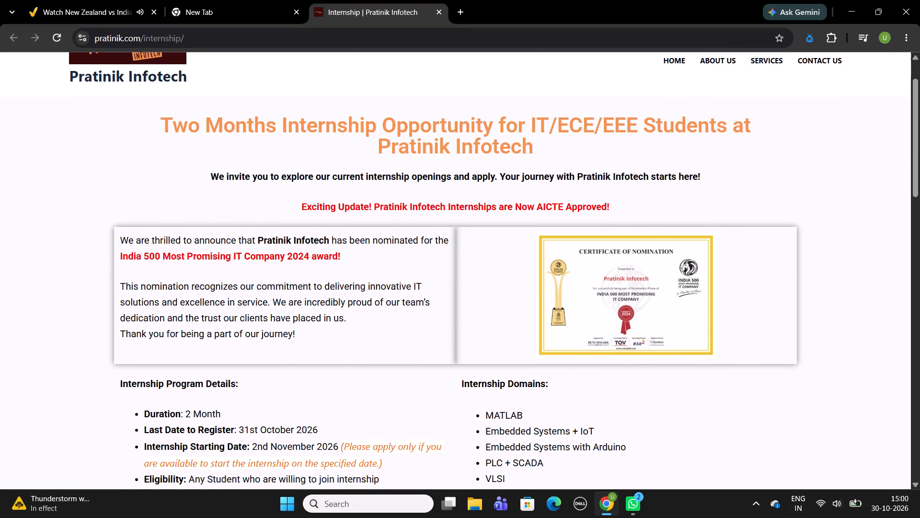
scroll(424, 206, down, 4)
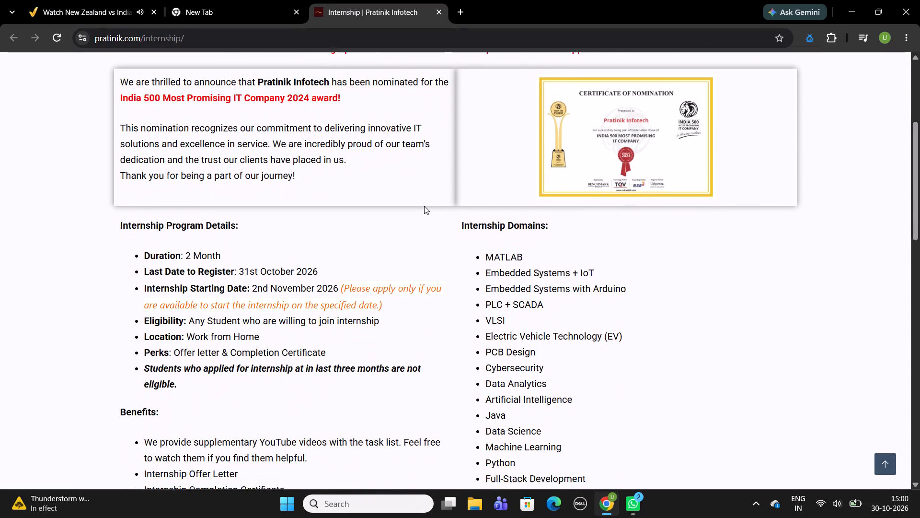
scroll(424, 206, down, 3)
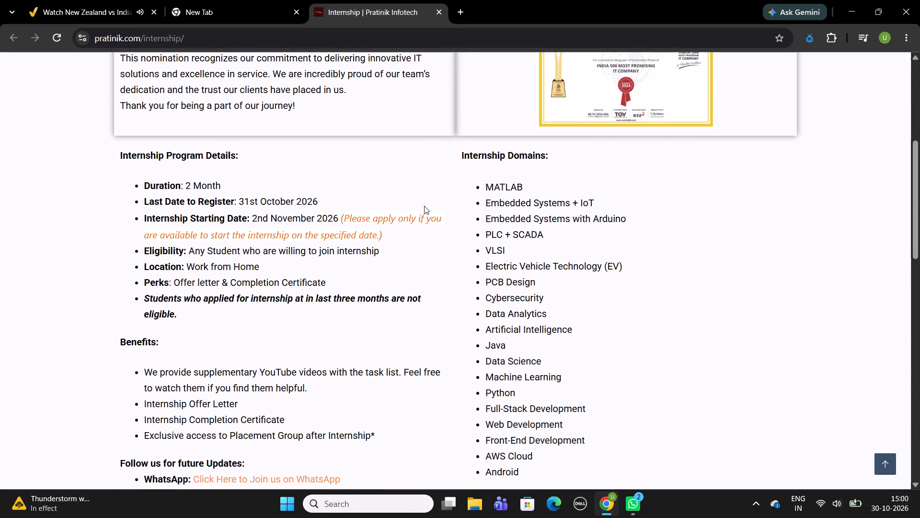
scroll(424, 206, down, 3)
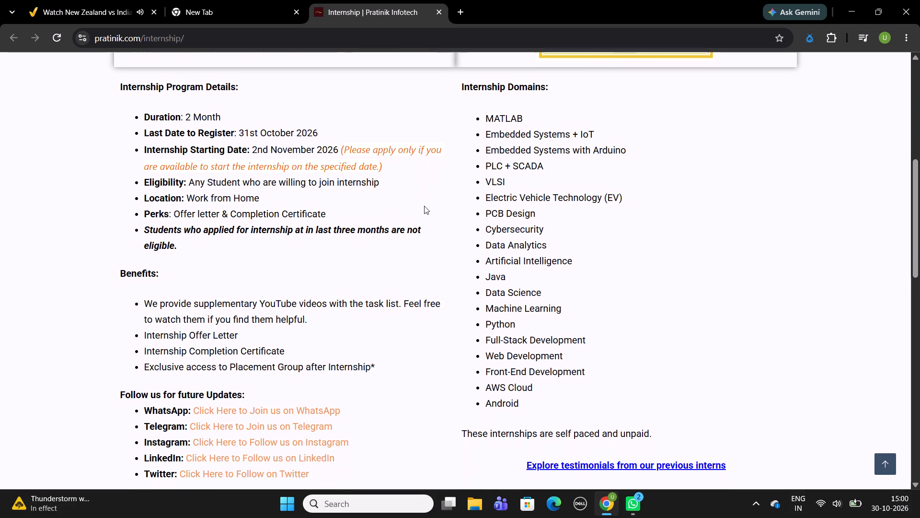
scroll(424, 206, down, 2)
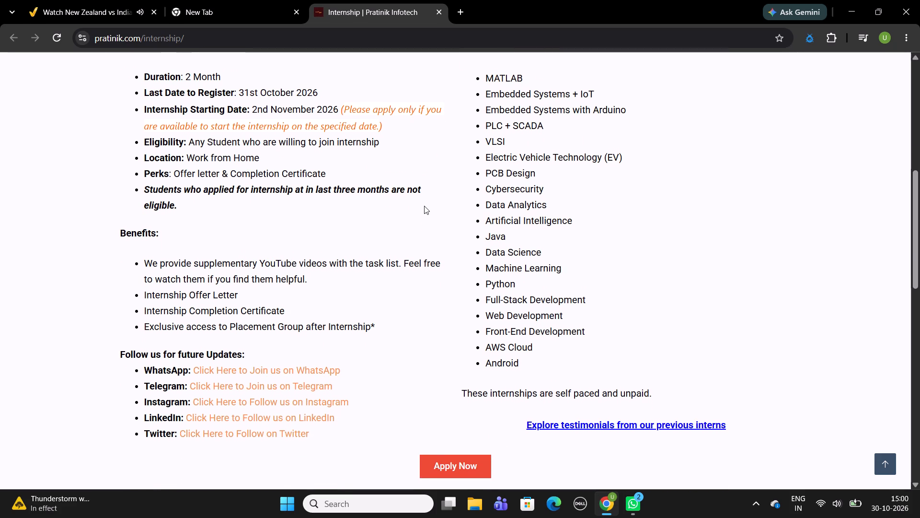
scroll(424, 206, down, 2)
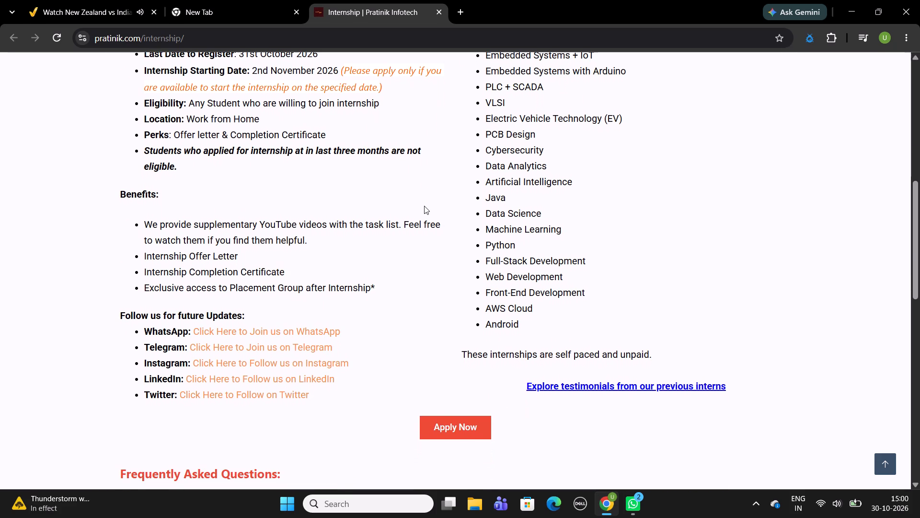
scroll(424, 206, down, 2)
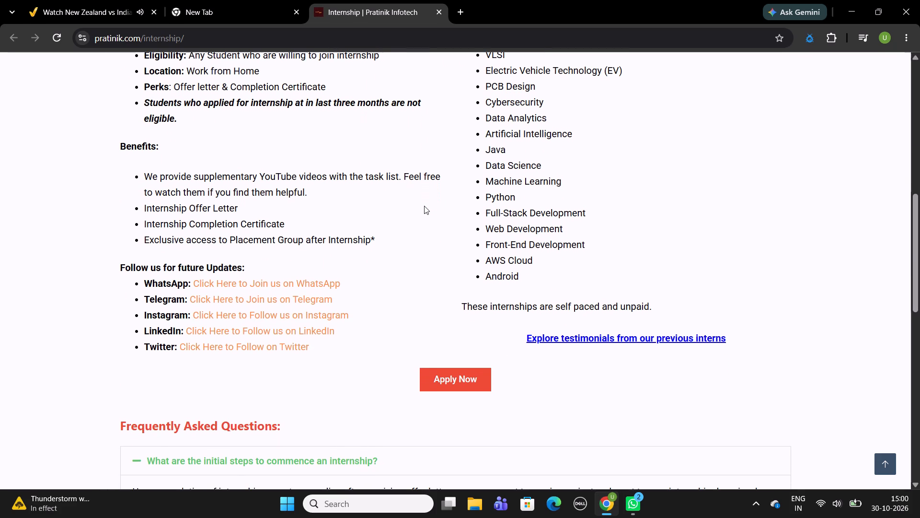
scroll(424, 206, down, 2)
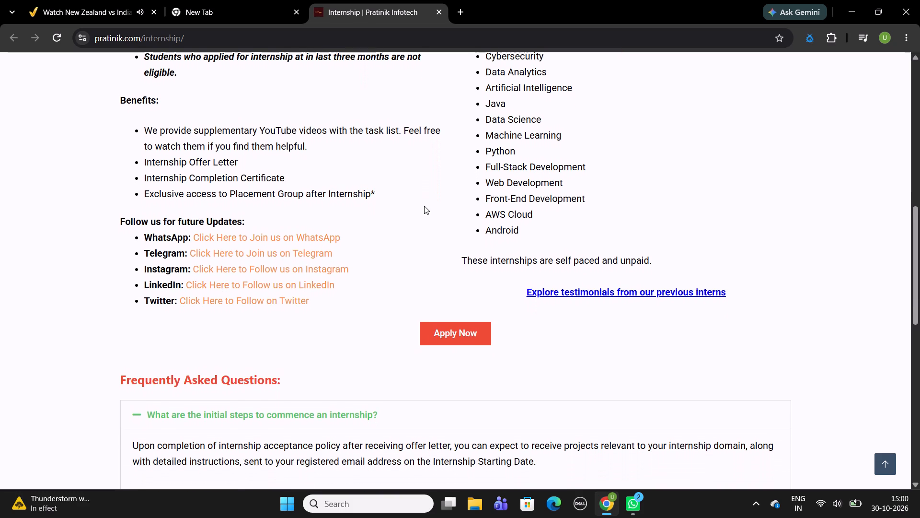
scroll(424, 206, down, 3)
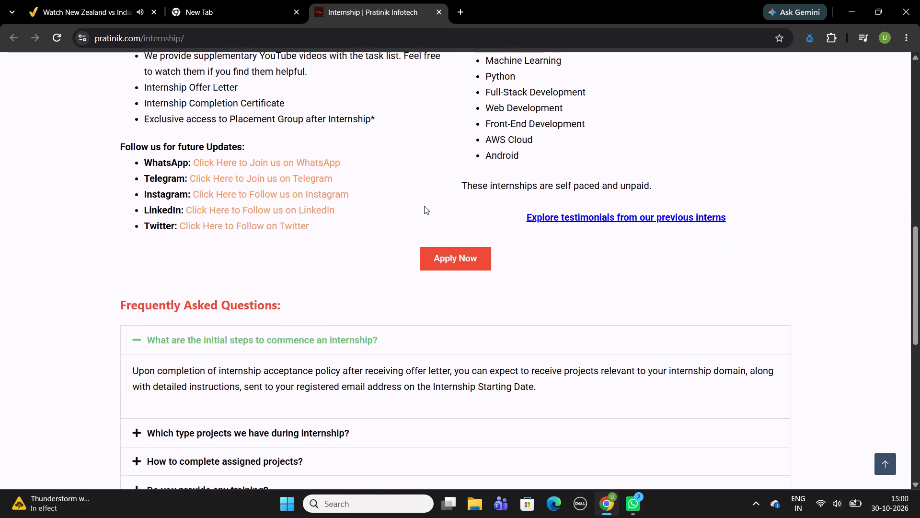
Close the Pratinik Infotech internship page after looking over its Frequently Asked Questions.
scroll(424, 206, down, 2)
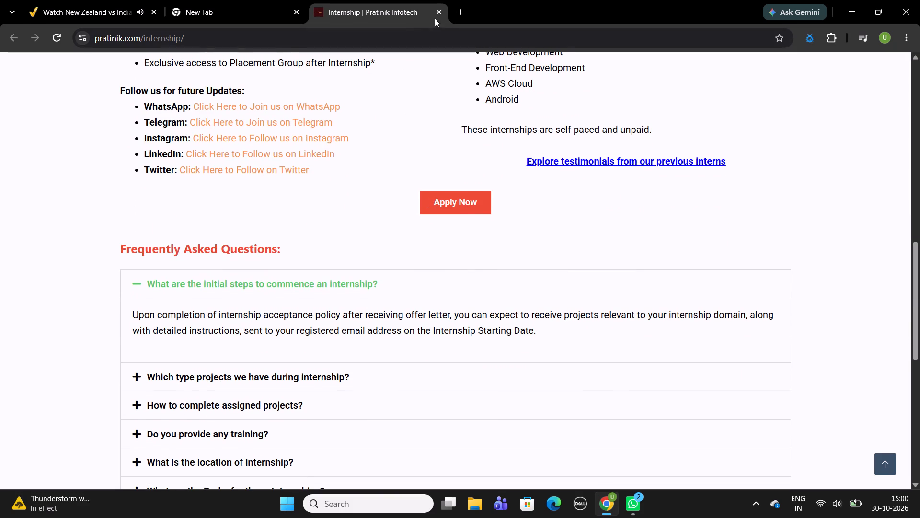
click(438, 13)
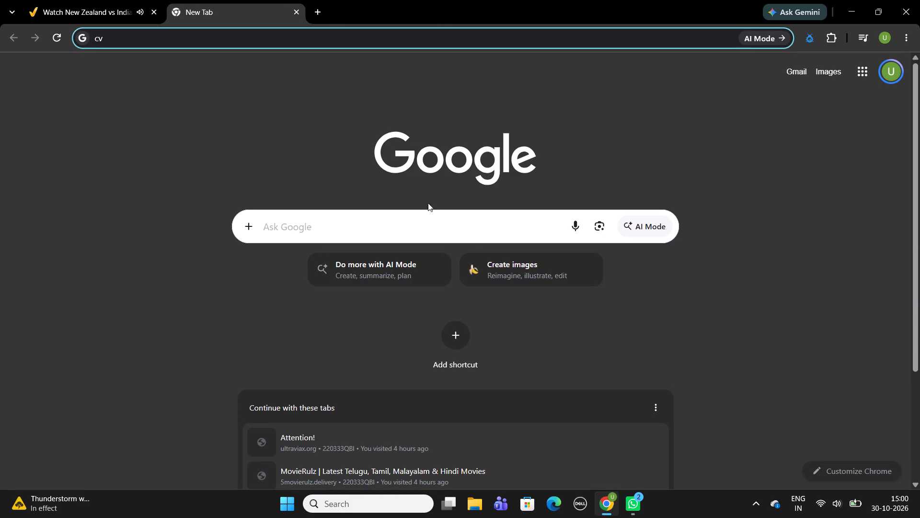
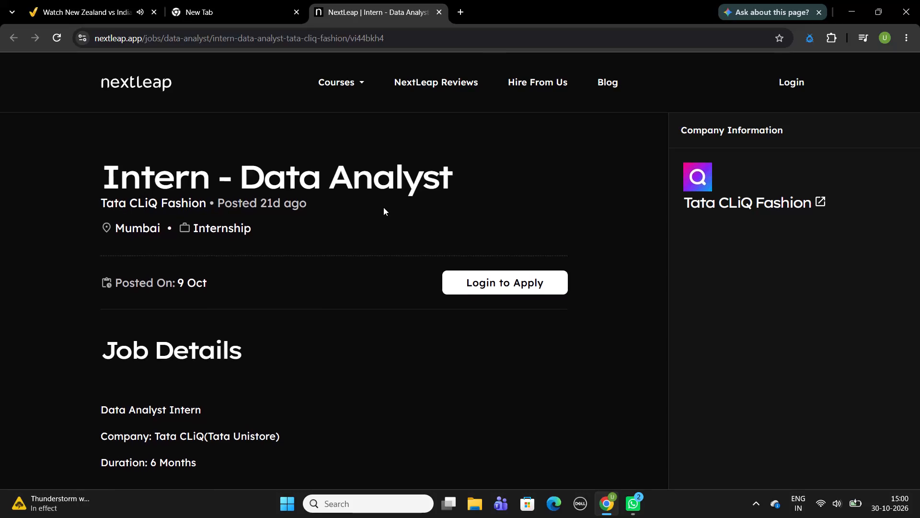
Skim the Tata CLiQ Fashion data analyst internship posting, examining the job details, key responsibilities and required skills.
scroll(383, 207, down, 3)
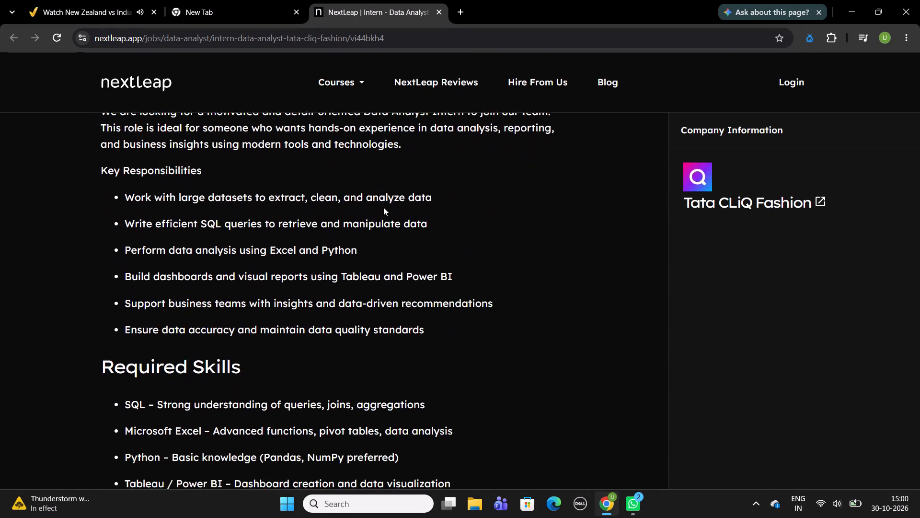
scroll(383, 207, up, 5)
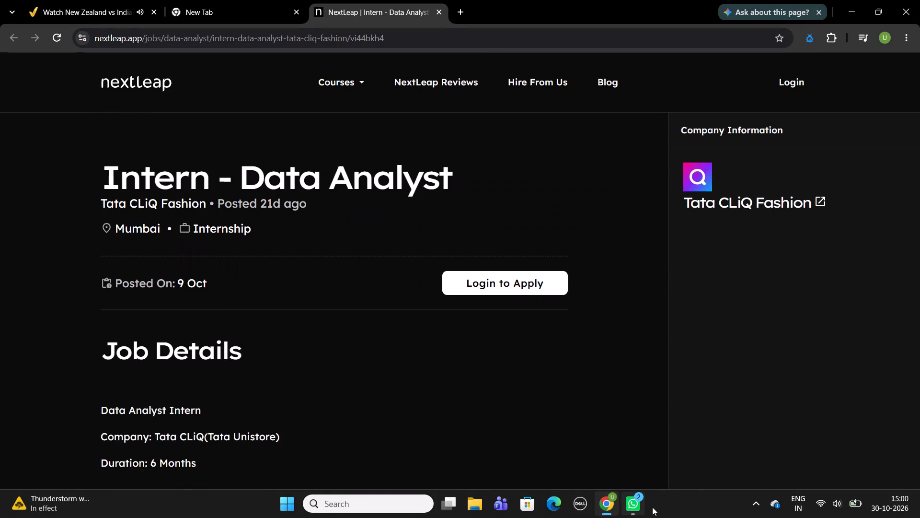
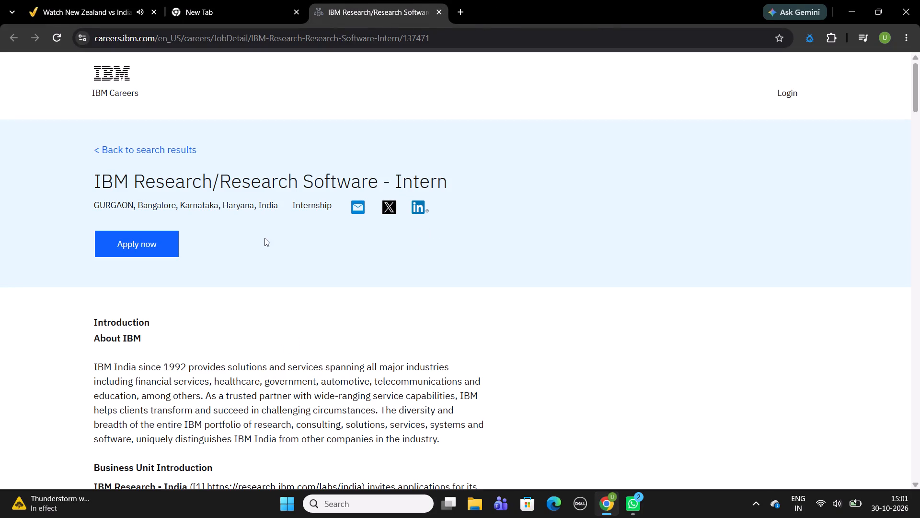
Read the IBM Research/Research Software - Intern posting, examining the introduction, business unit details, job details, and role and responsibilities.
scroll(250, 265, down, 2)
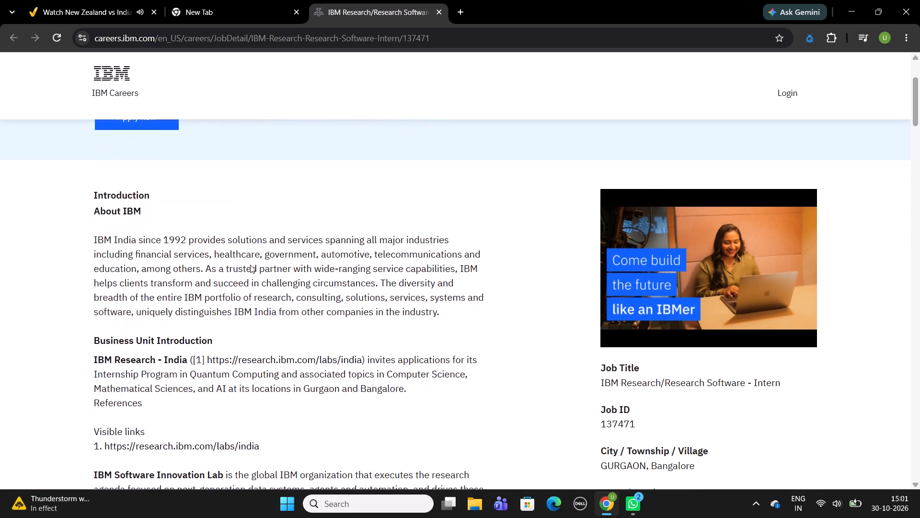
scroll(250, 265, down, 6)
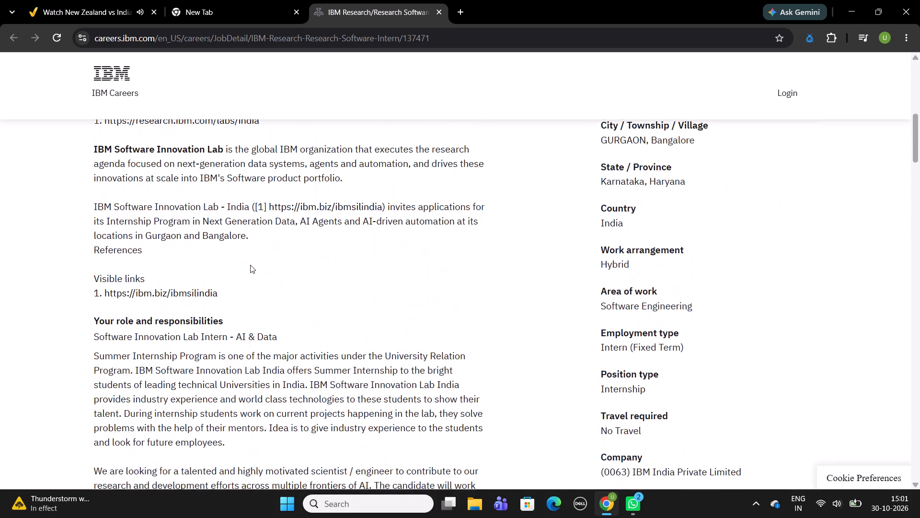
scroll(250, 265, down, 3)
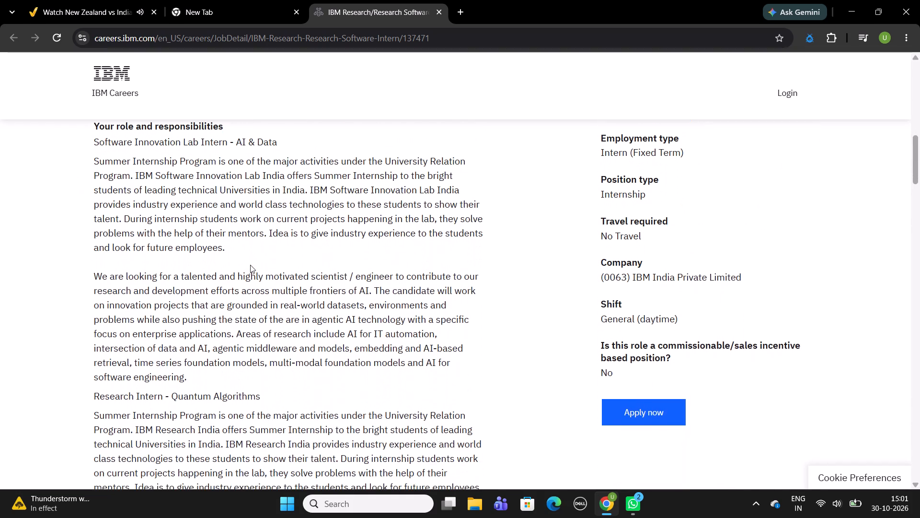
scroll(250, 265, down, 3)
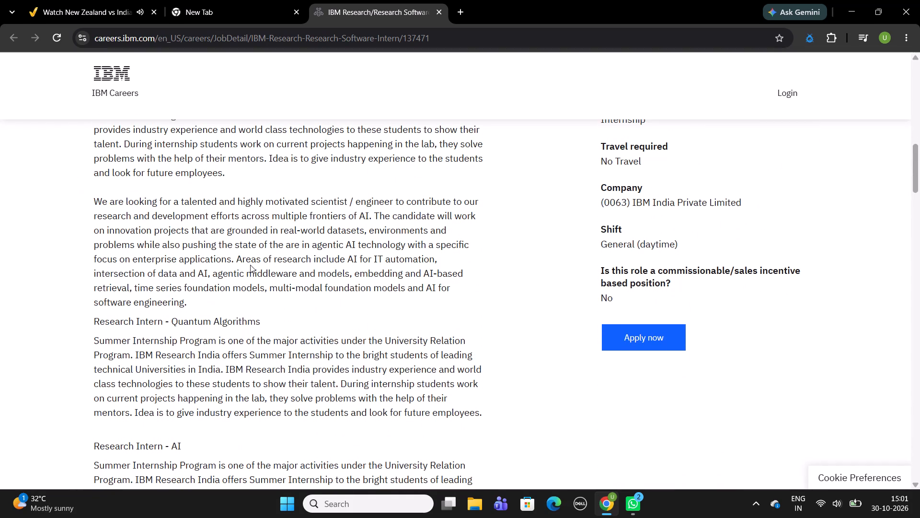
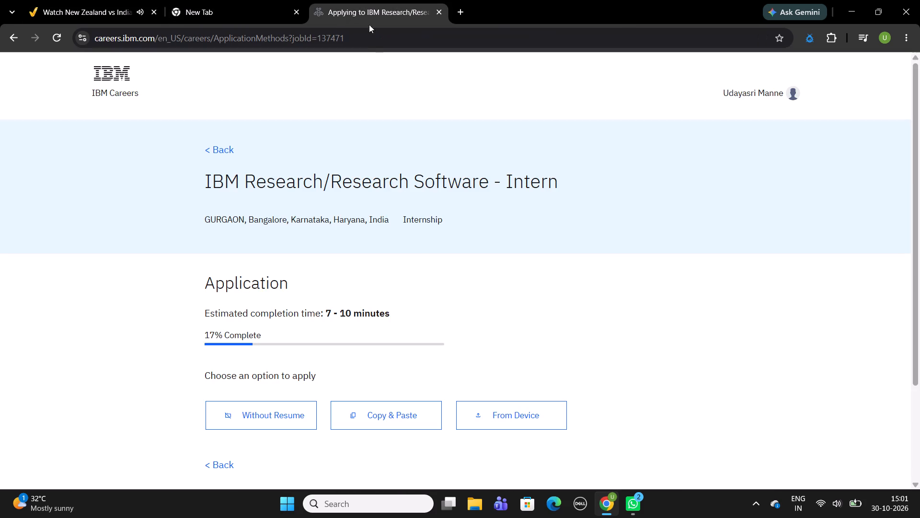
Apply with a resume from the device, choosing the general resume PDF without company or date from New Volume (D:), and continue.
scroll(418, 254, down, 2)
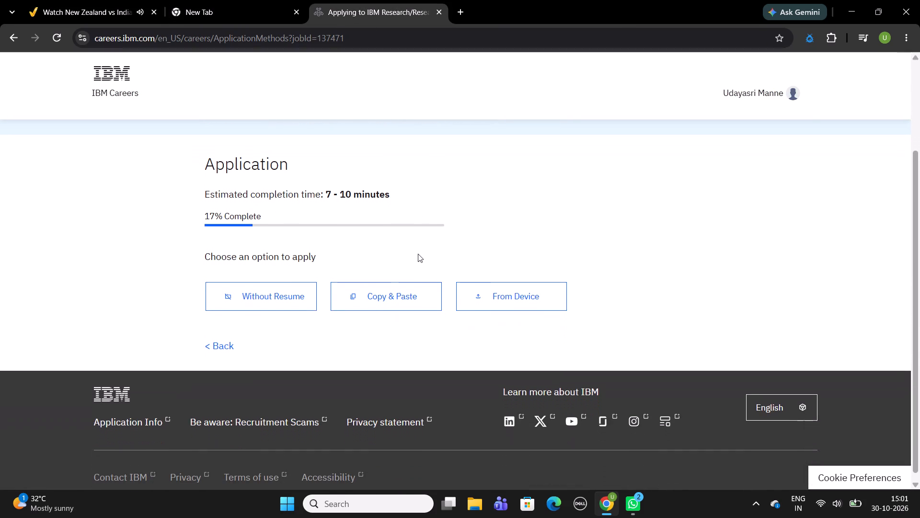
scroll(418, 254, down, 1)
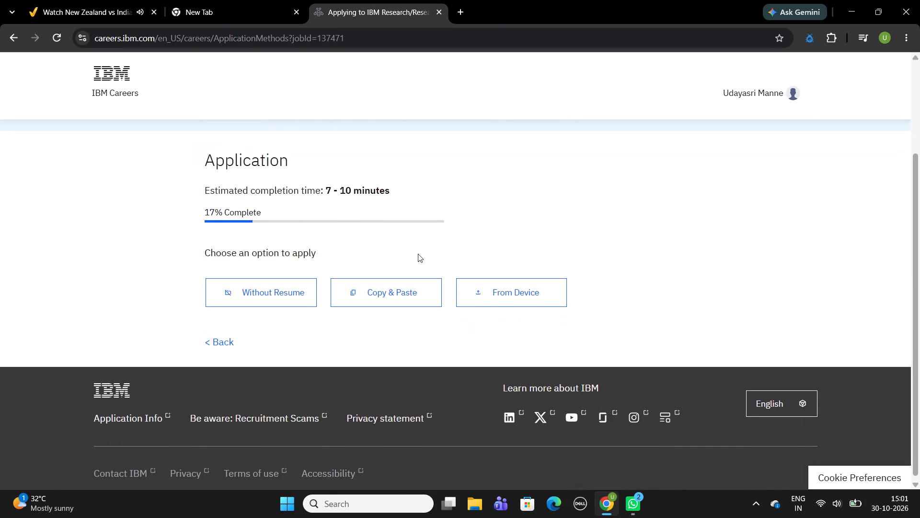
scroll(418, 254, up, 3)
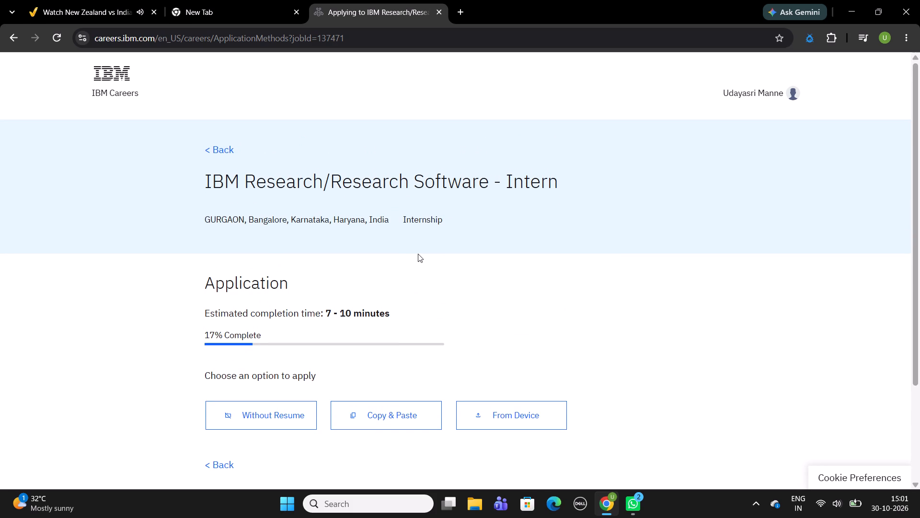
scroll(331, 297, down, 2)
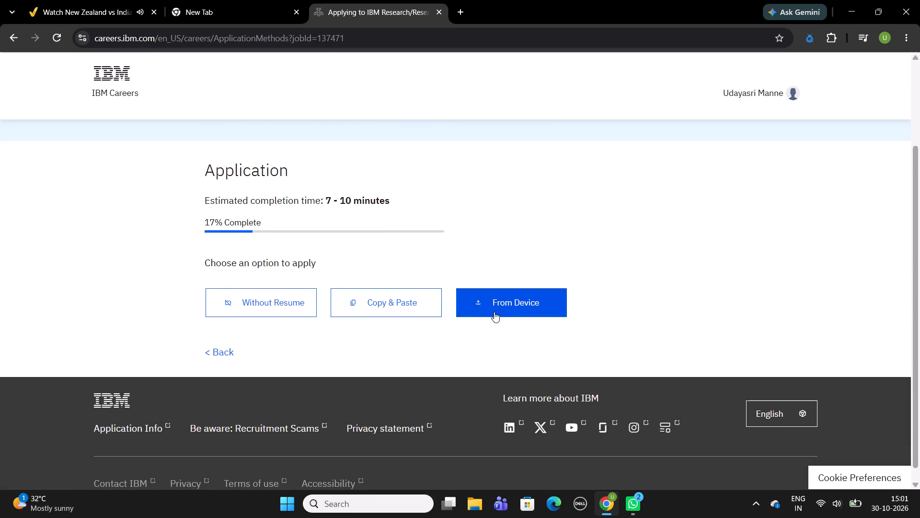
click(485, 298)
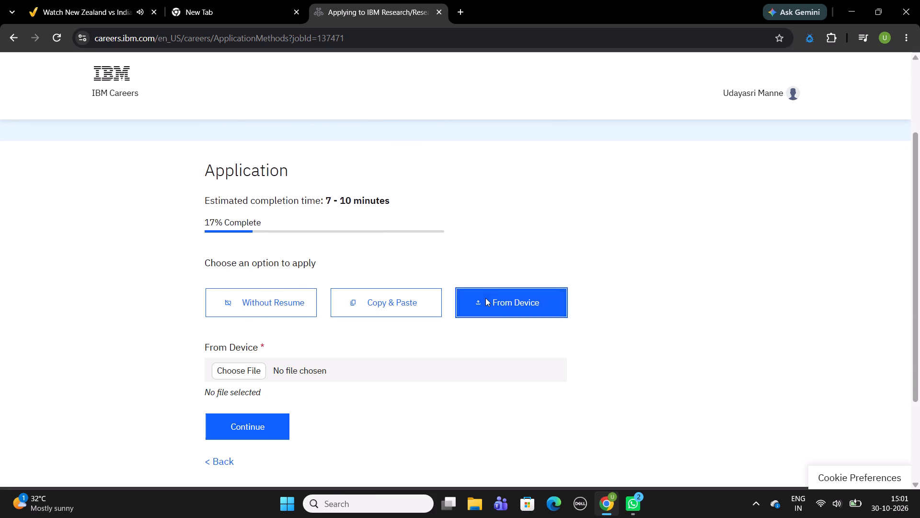
scroll(362, 326, down, 1)
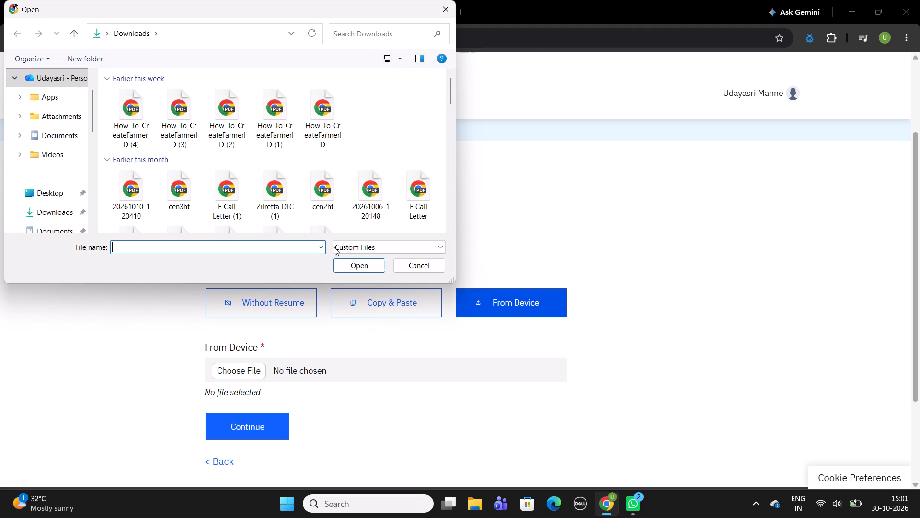
scroll(321, 207, up, 2)
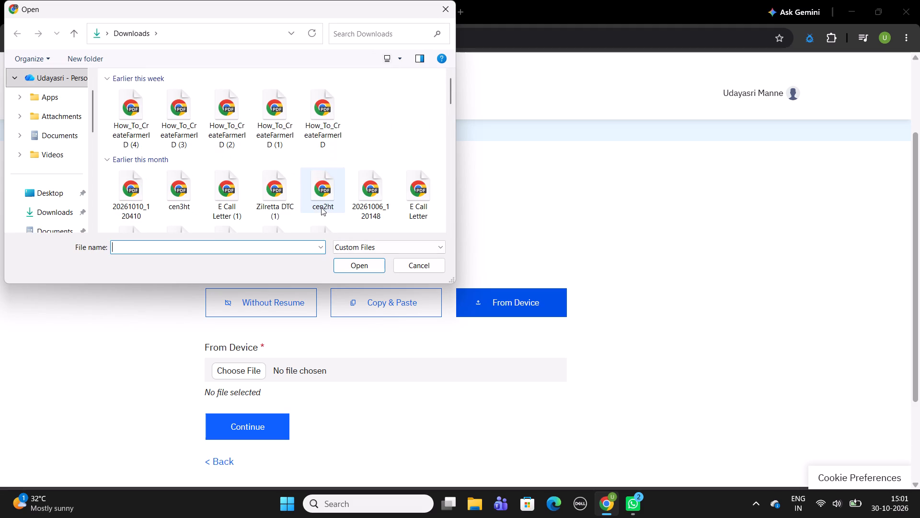
scroll(321, 207, down, 10)
scroll(42, 172, down, 2)
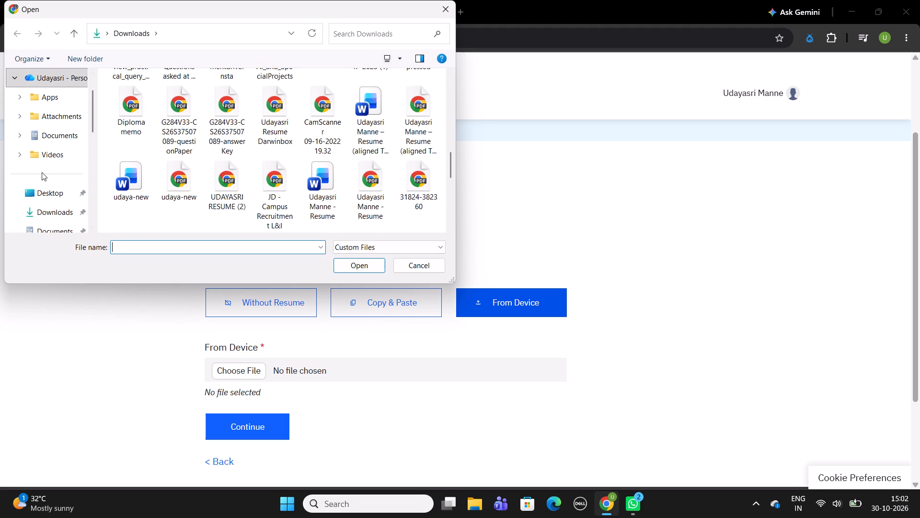
scroll(42, 172, down, 6)
click(65, 160)
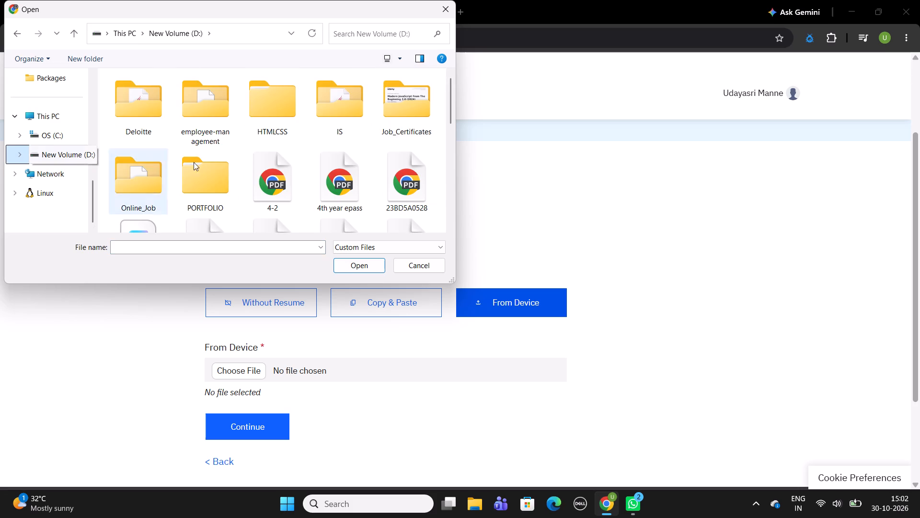
scroll(243, 169, down, 6)
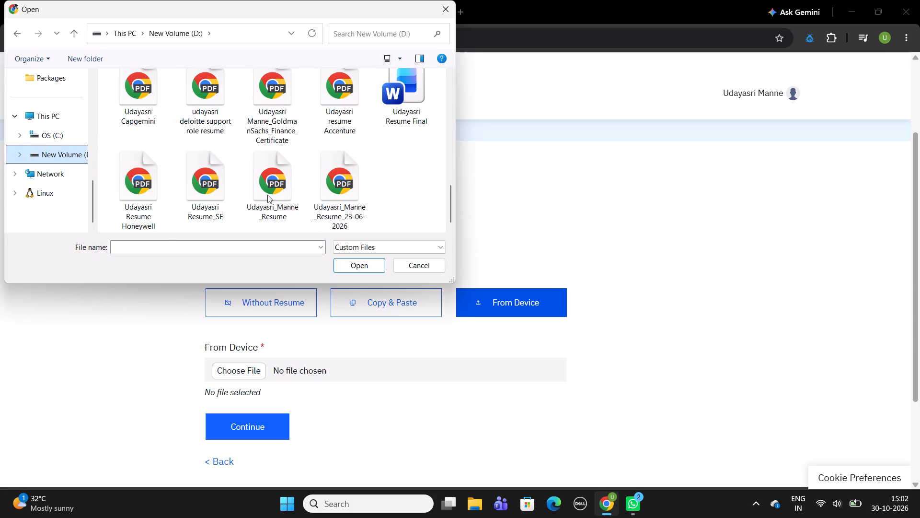
click(267, 195)
click(359, 266)
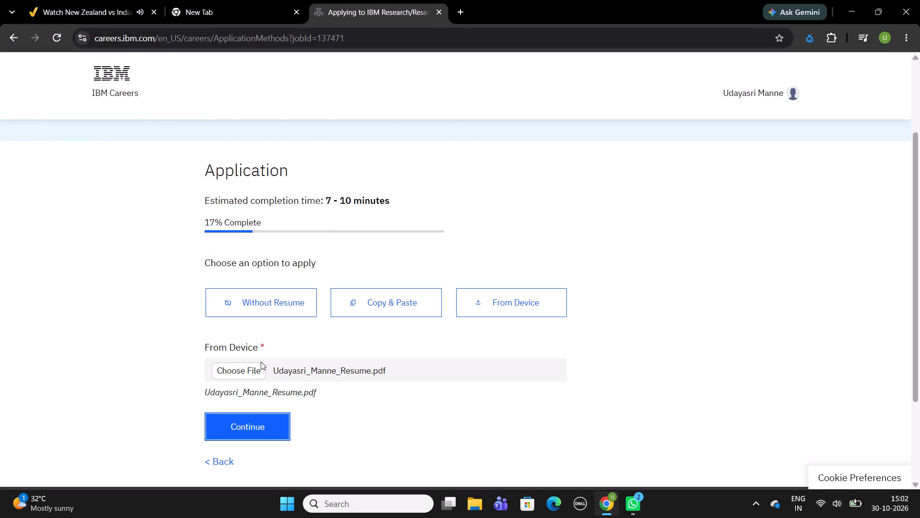
click(251, 417)
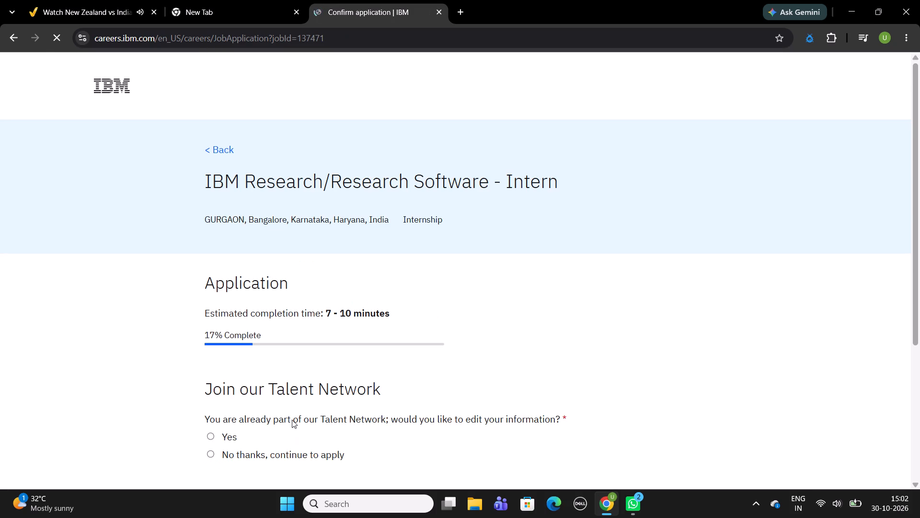
Answer "No thanks, continue to apply" to editing the Talent Network information and continue.
scroll(292, 420, down, 2)
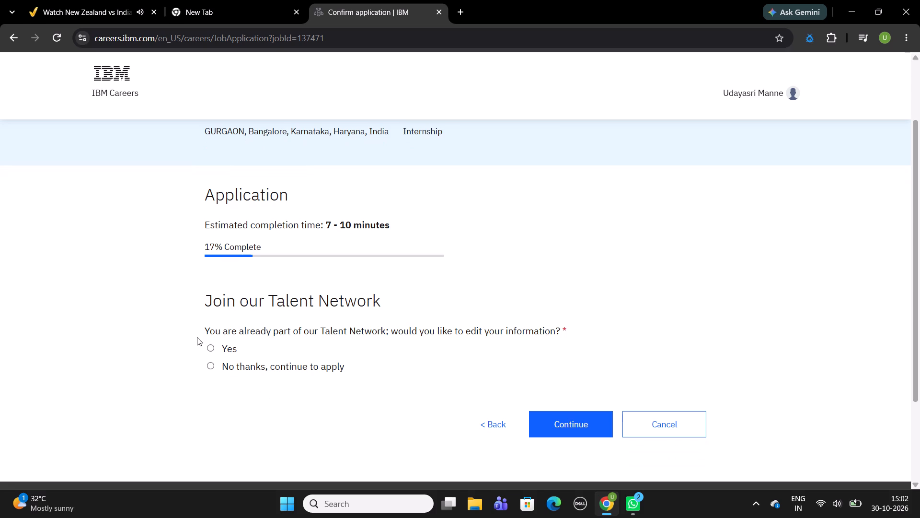
click(230, 367)
click(562, 426)
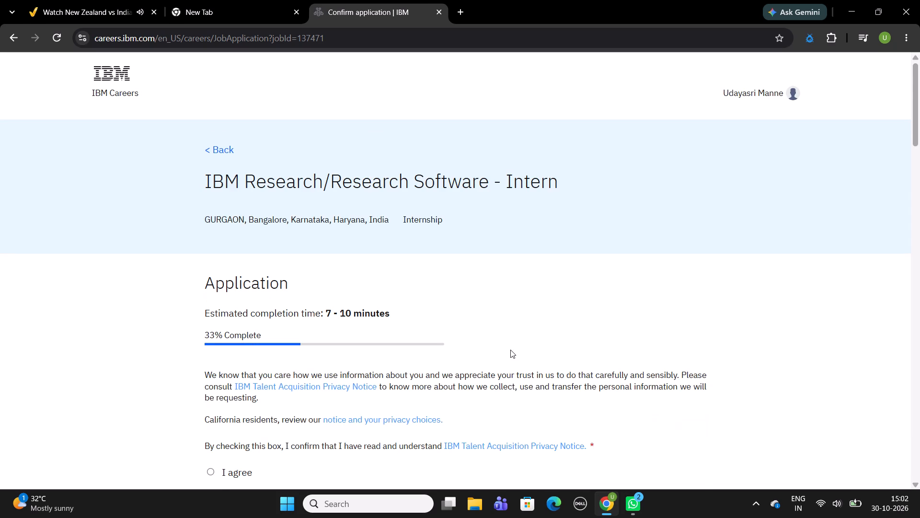
Agree to the IBM Talent Acquisition Privacy Notice and answer No to being a resident of China or South Korea.
scroll(510, 350, down, 2)
click(220, 319)
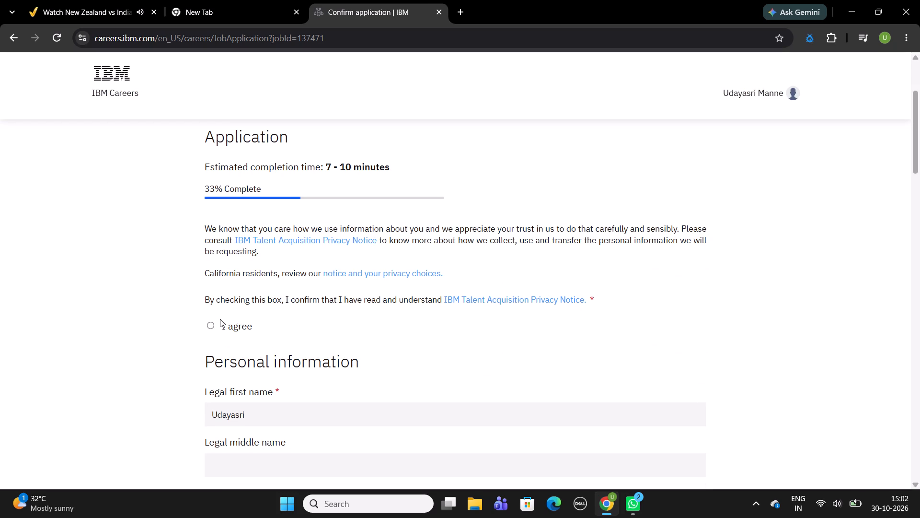
click(212, 326)
scroll(212, 326, down, 1)
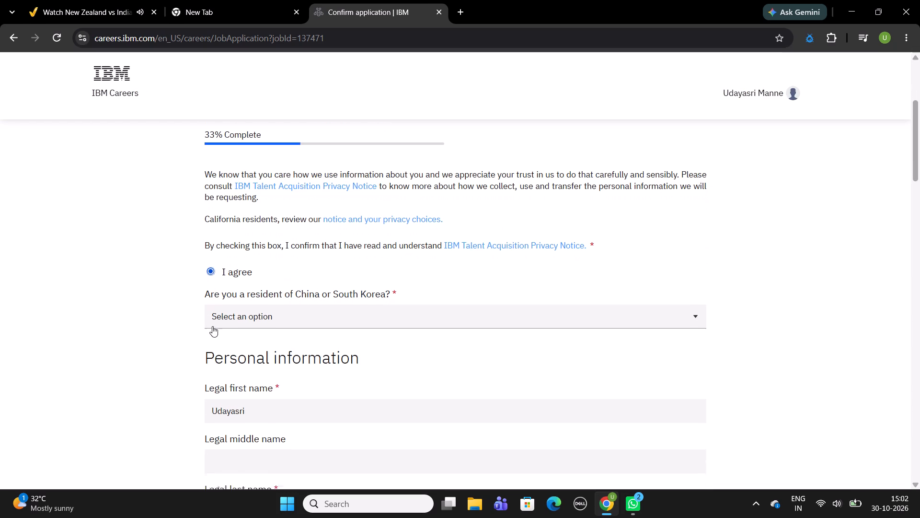
scroll(212, 326, down, 1)
click(286, 282)
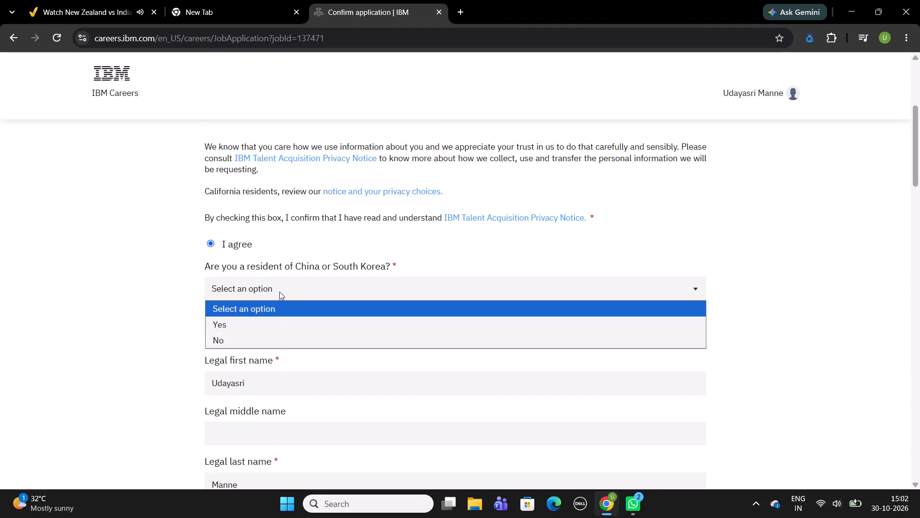
click(284, 342)
Review the prefilled personal information, education history and work experience sections, and try to continue the application.
scroll(284, 342, down, 7)
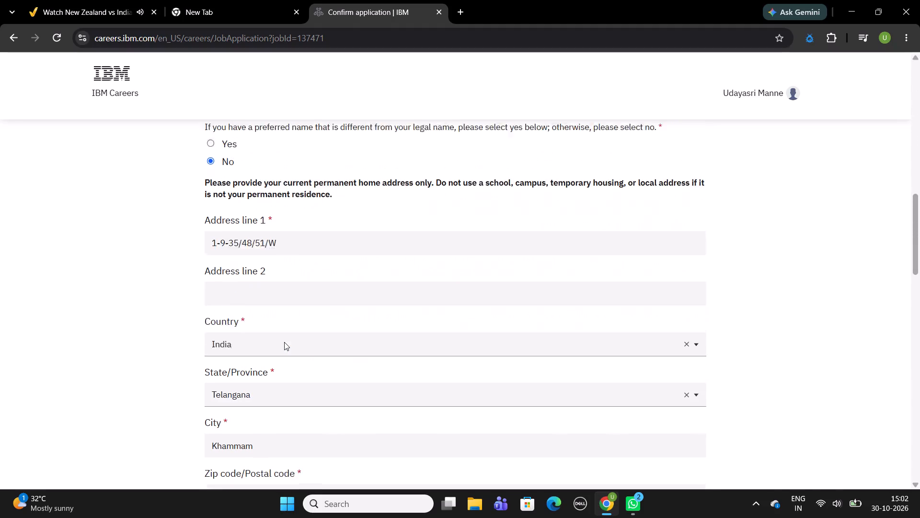
scroll(284, 342, down, 11)
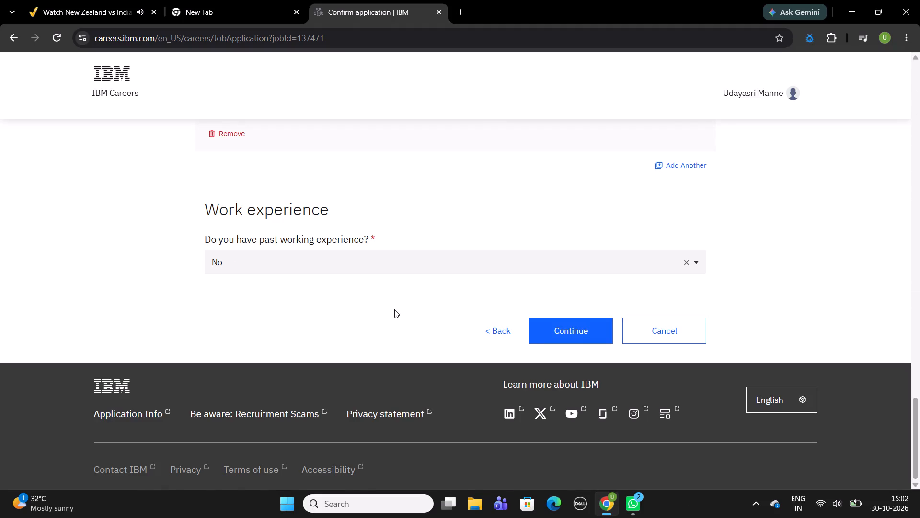
scroll(394, 309, up, 4)
scroll(394, 309, down, 1)
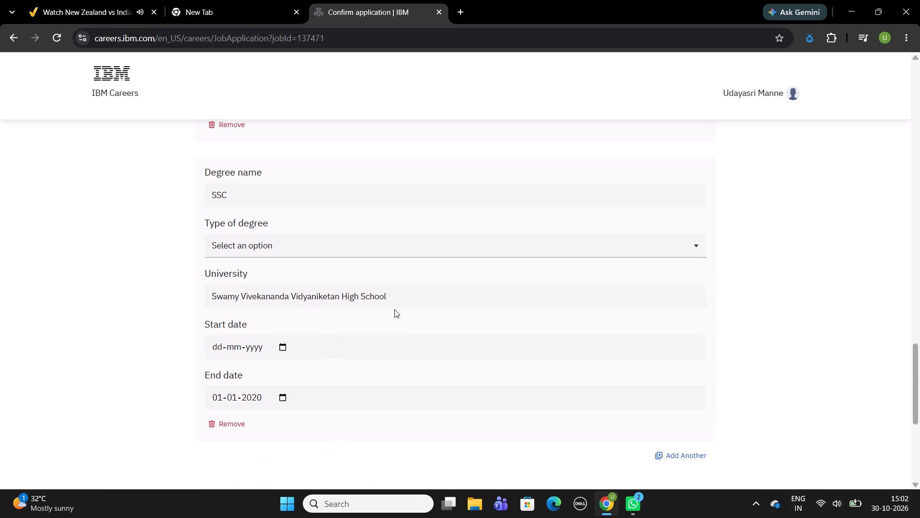
scroll(394, 309, down, 2)
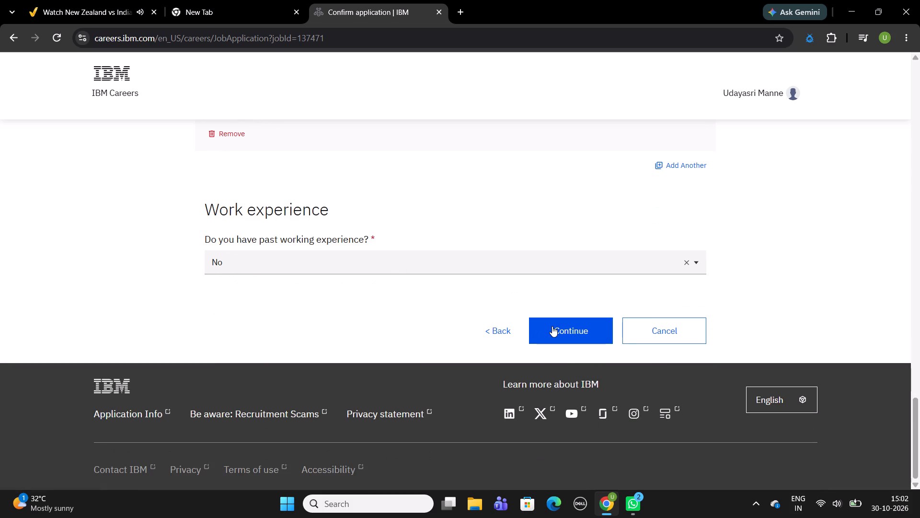
click(552, 326)
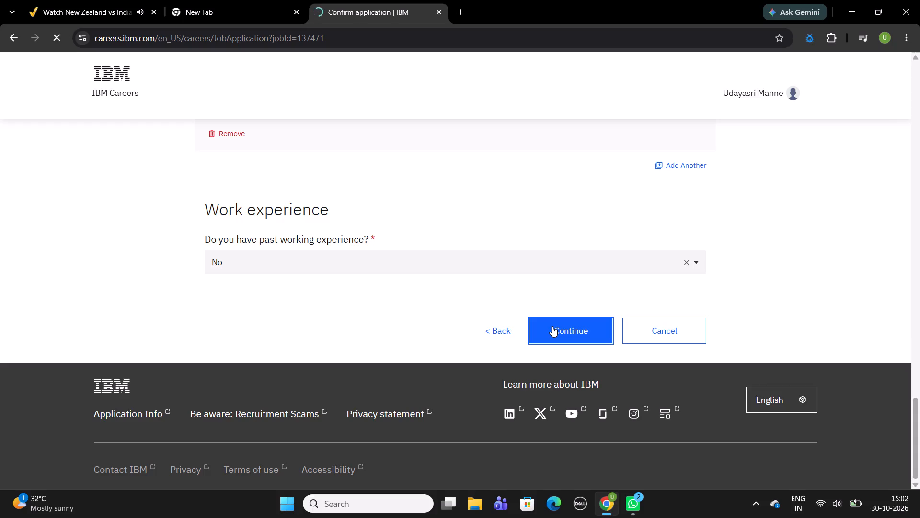
Fill the required phone number field with the applicant's saved number and delete its leading characters.
scroll(552, 326, down, 5)
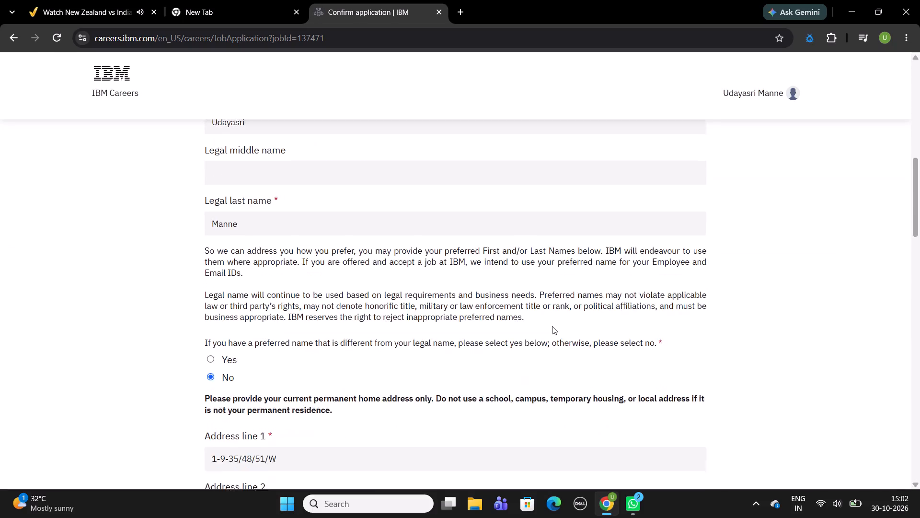
scroll(552, 326, down, 5)
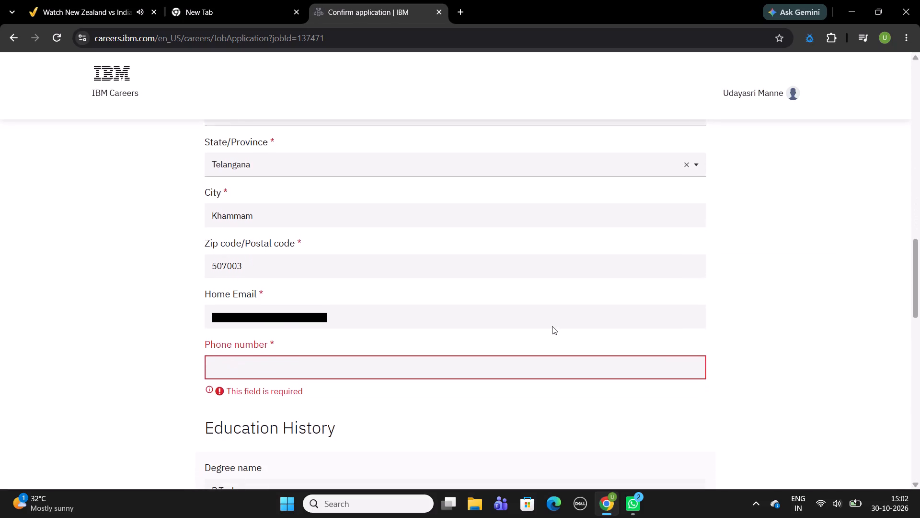
click(398, 352)
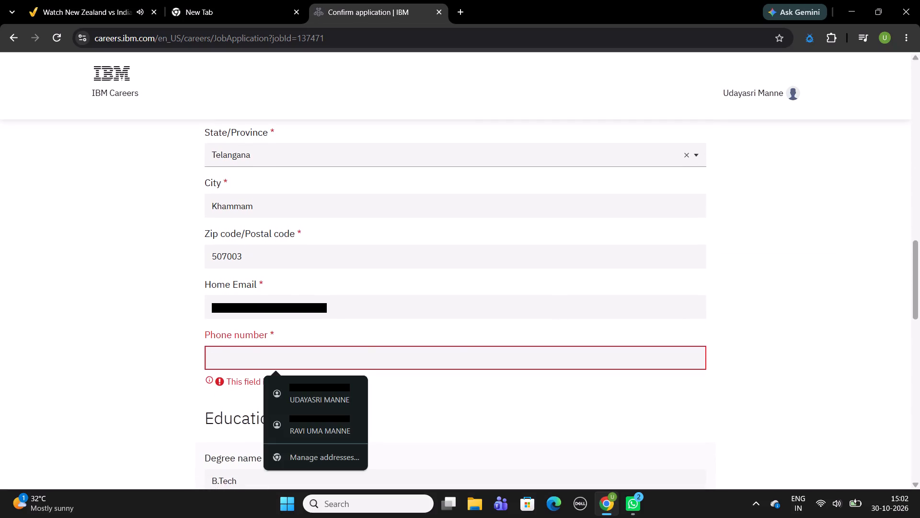
click(337, 389)
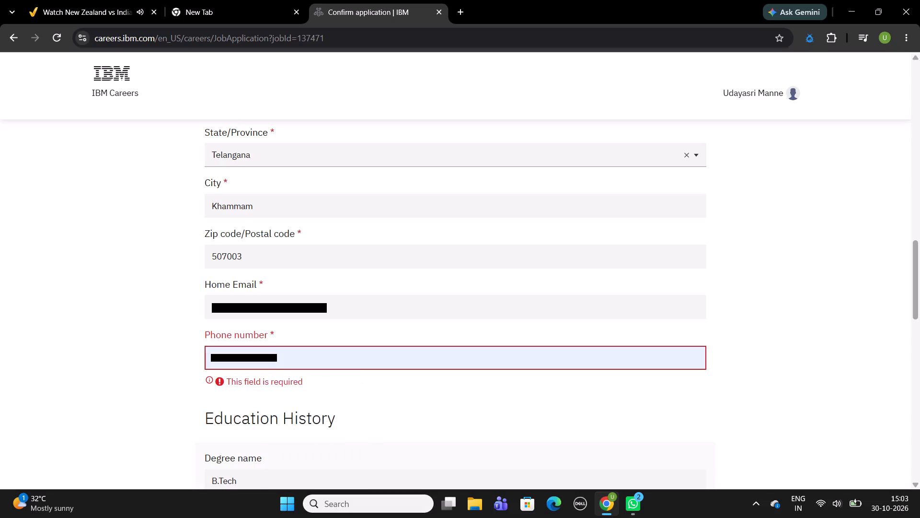
click(227, 357)
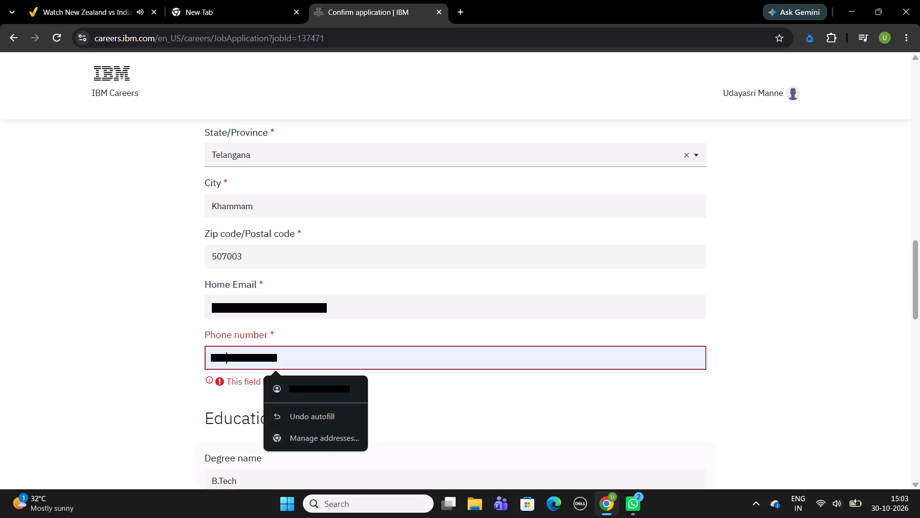
key(BackSpace)
key(BackSpace)
key(BackSpace)
key(BackSpace)
key(BackSpace)
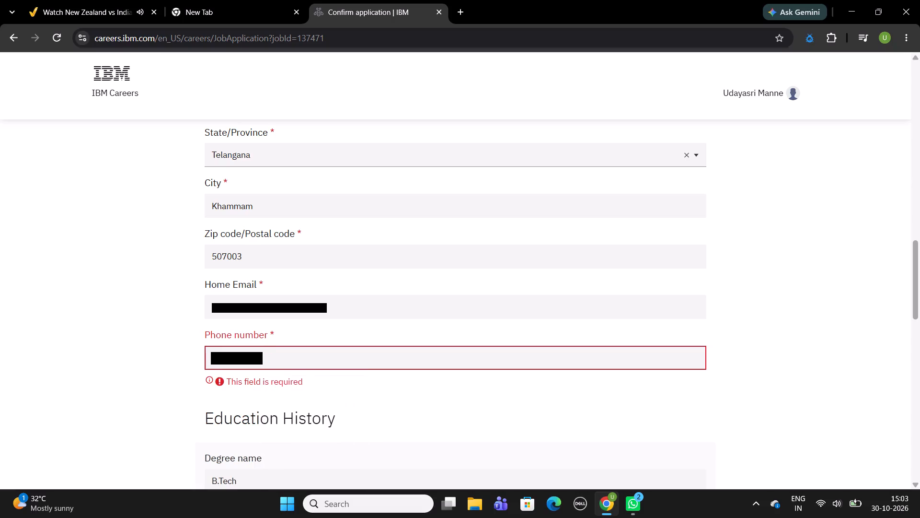
Submit the completed personal information, education and work experience page to continue the application.
scroll(227, 357, down, 9)
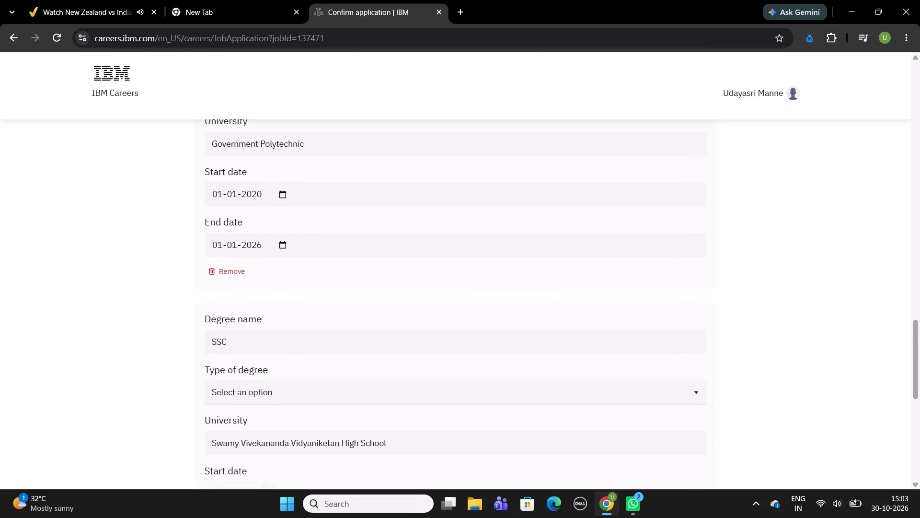
scroll(227, 357, down, 6)
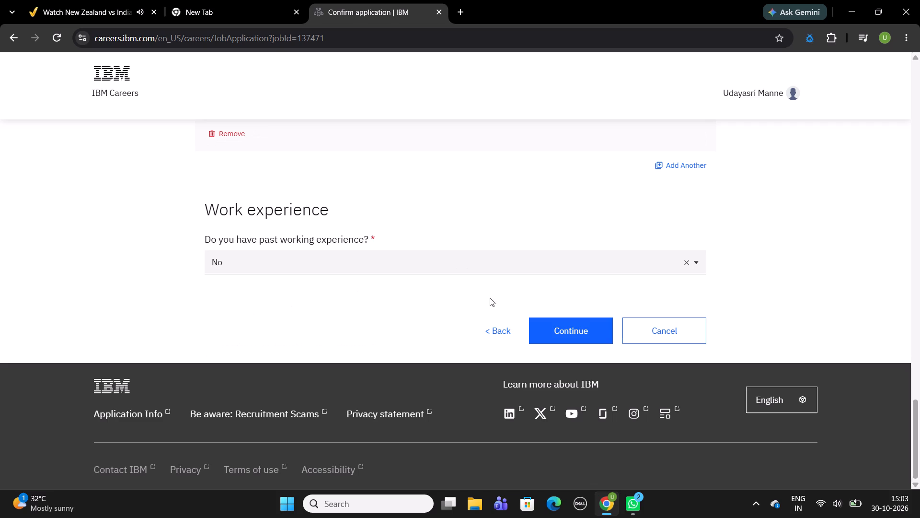
click(570, 342)
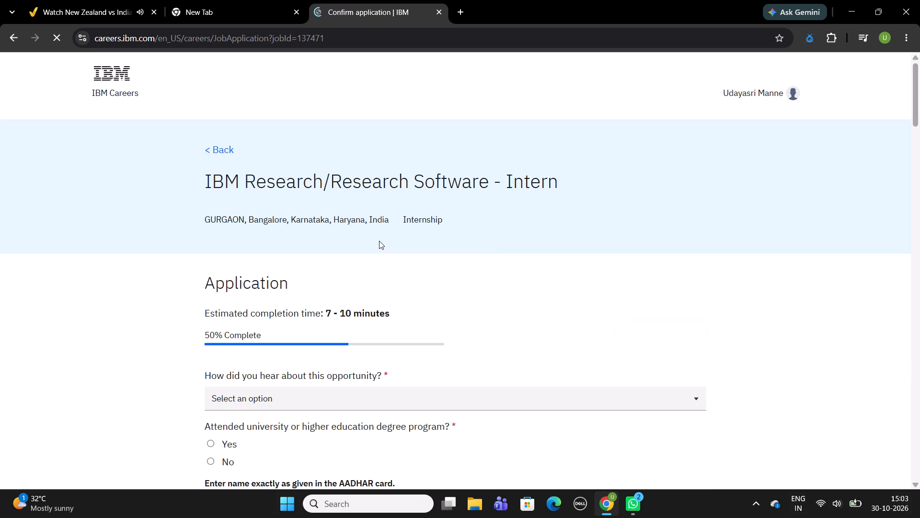
Answer Yes to having attended a university or higher education degree program.
scroll(379, 241, down, 4)
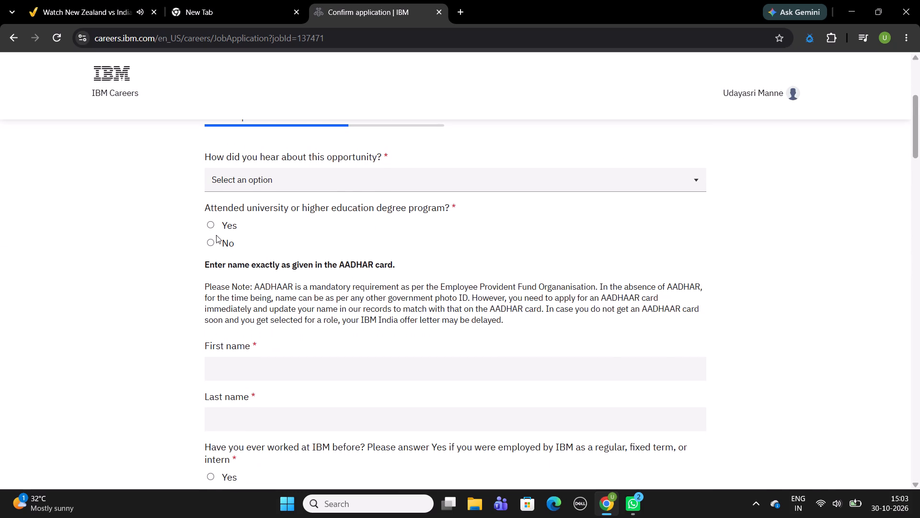
click(214, 223)
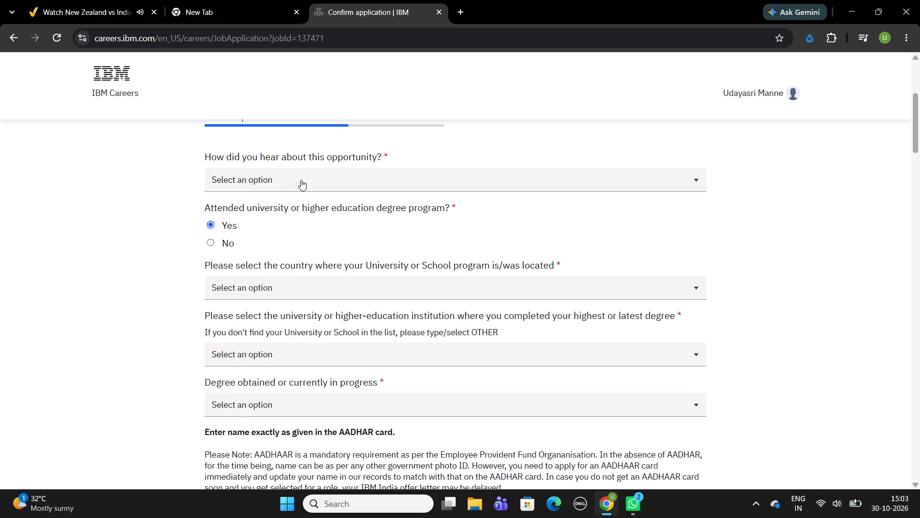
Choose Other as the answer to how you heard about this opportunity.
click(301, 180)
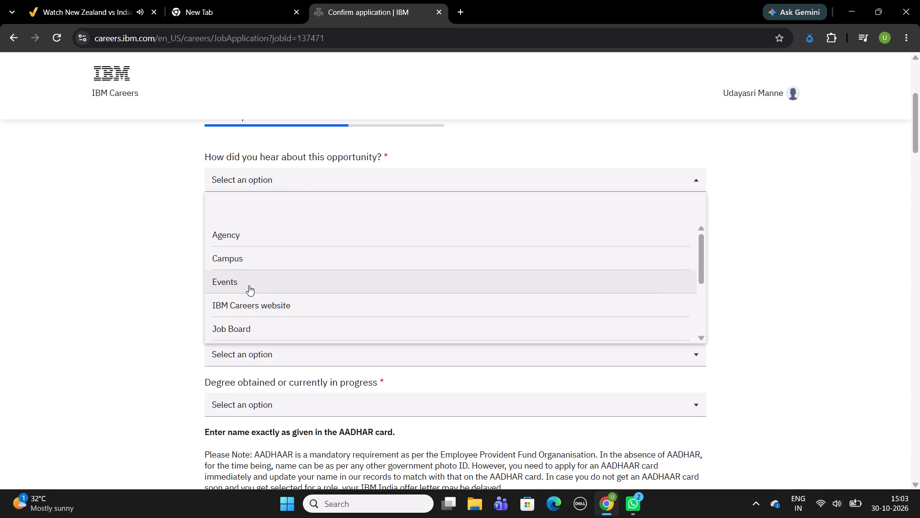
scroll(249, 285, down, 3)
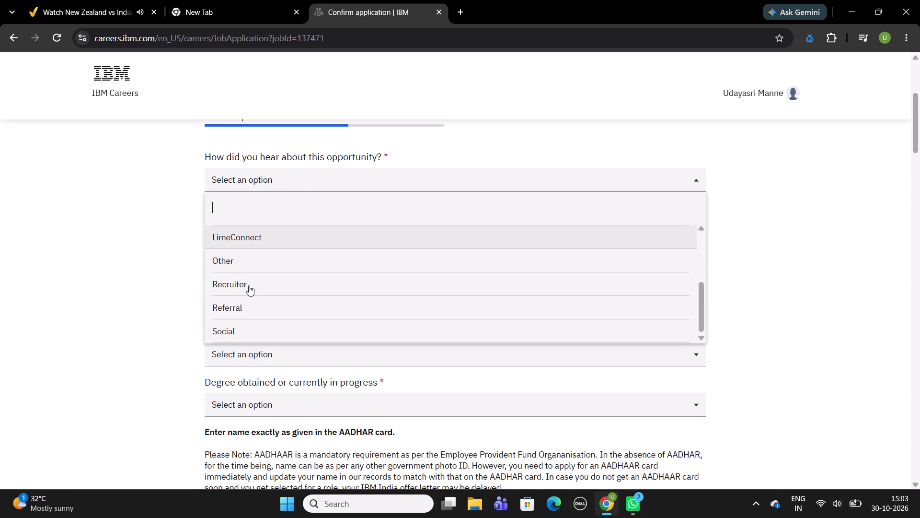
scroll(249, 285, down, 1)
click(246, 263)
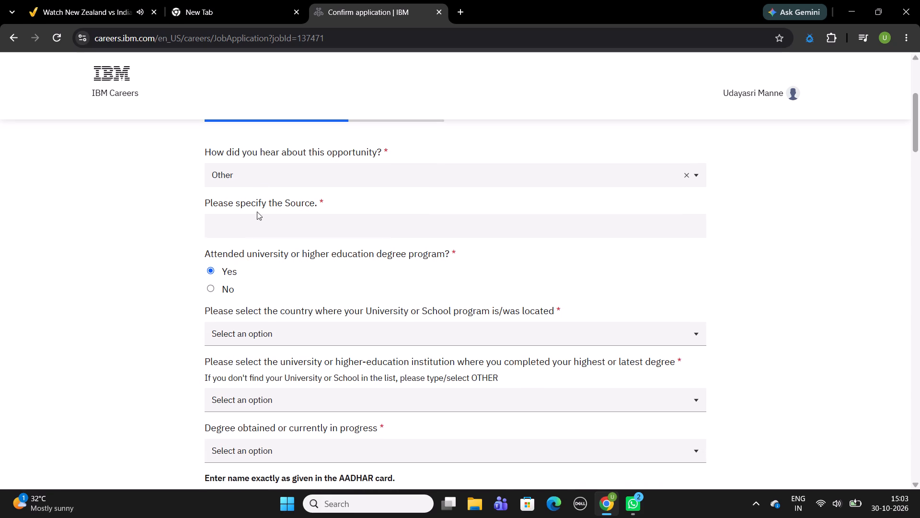
Change the answer to how you heard about this opportunity to Social.
click(268, 168)
scroll(241, 301, down, 3)
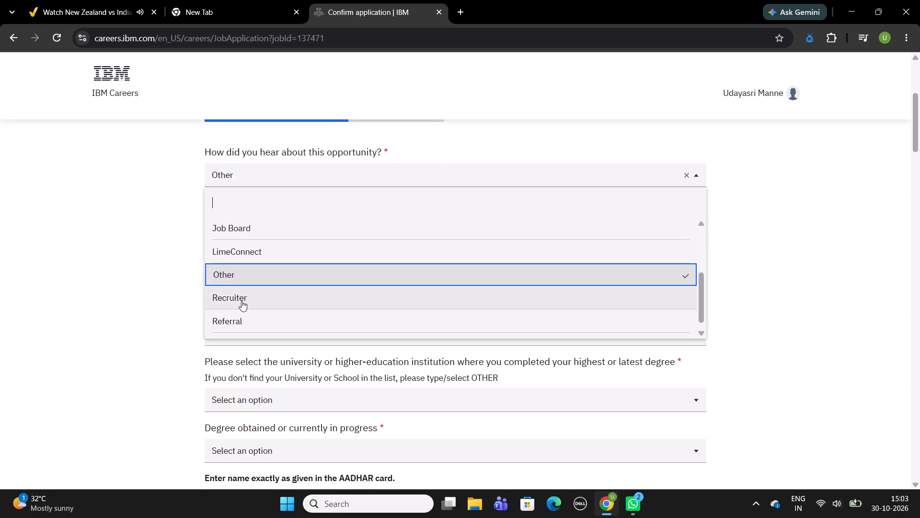
click(233, 322)
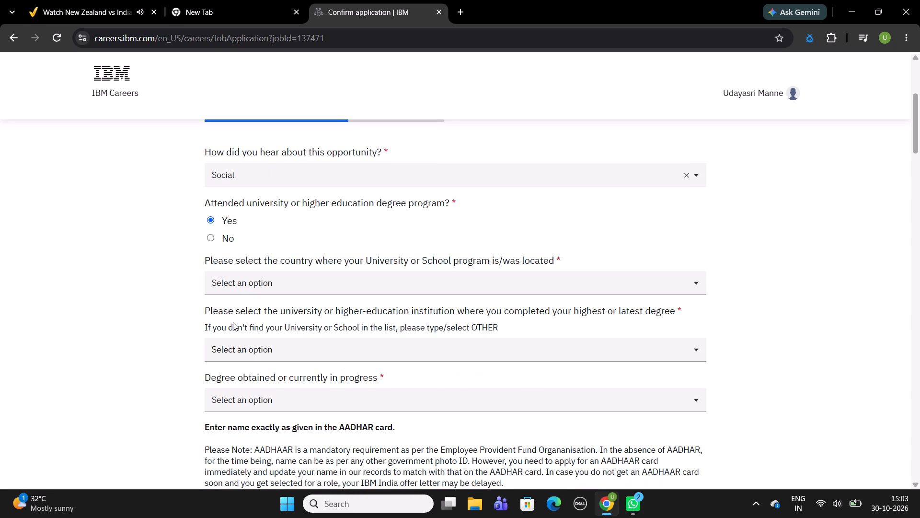
Set the country where the university or school program is located to India.
scroll(233, 322, down, 1)
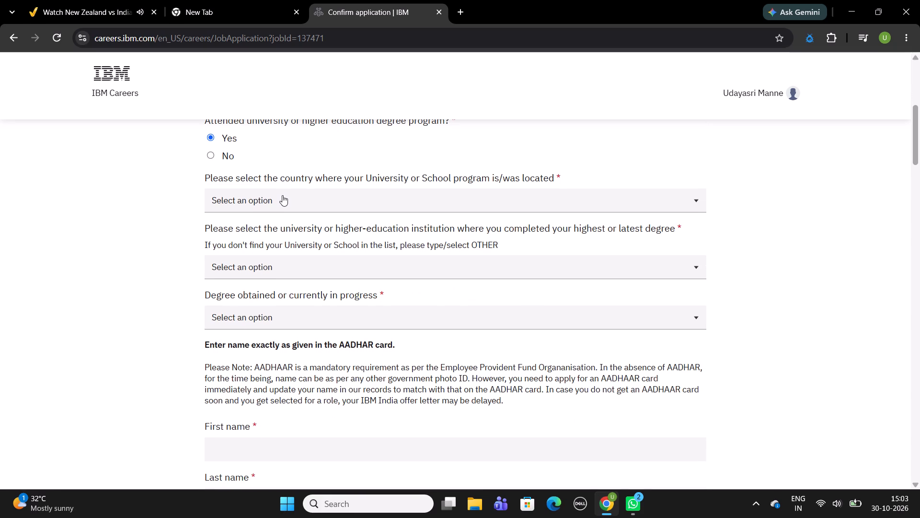
click(282, 195)
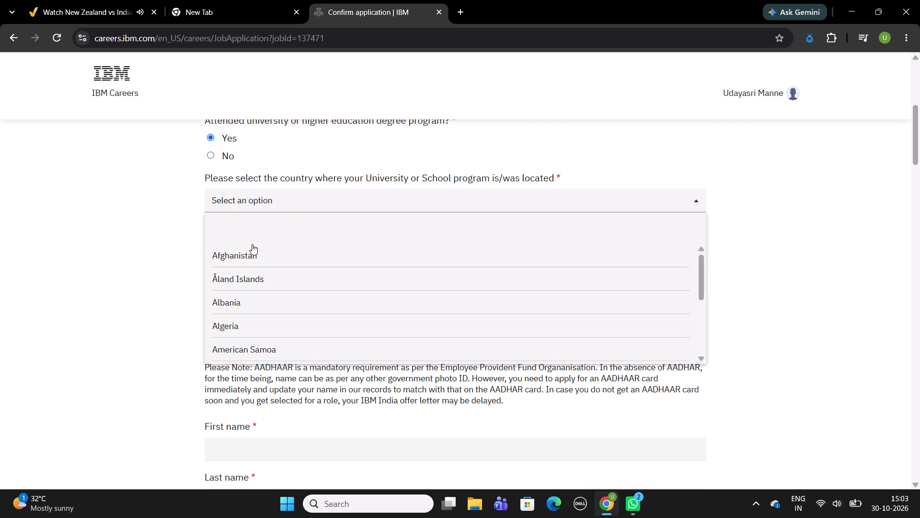
scroll(234, 339, down, 7)
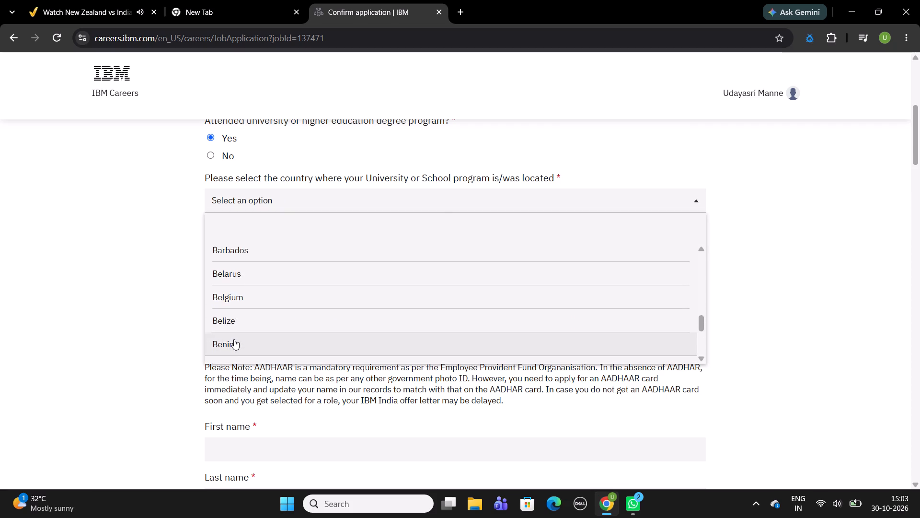
scroll(234, 339, down, 13)
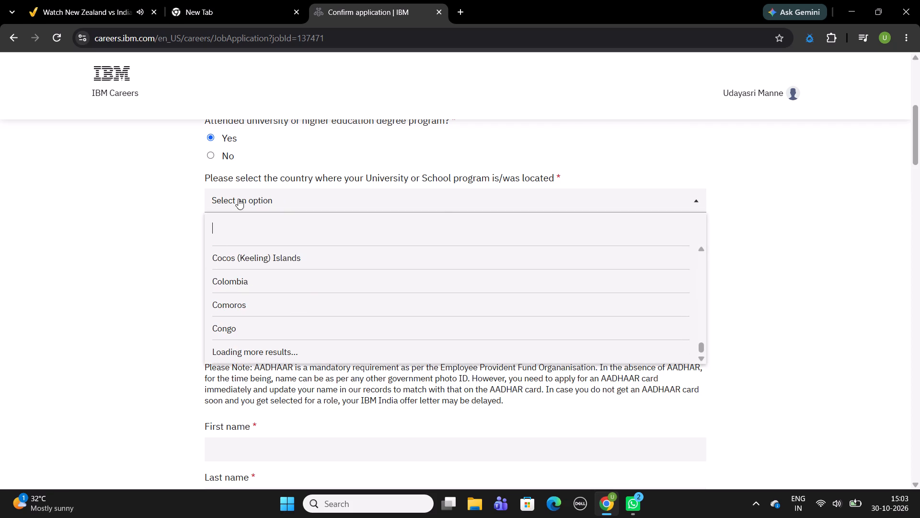
text(in)
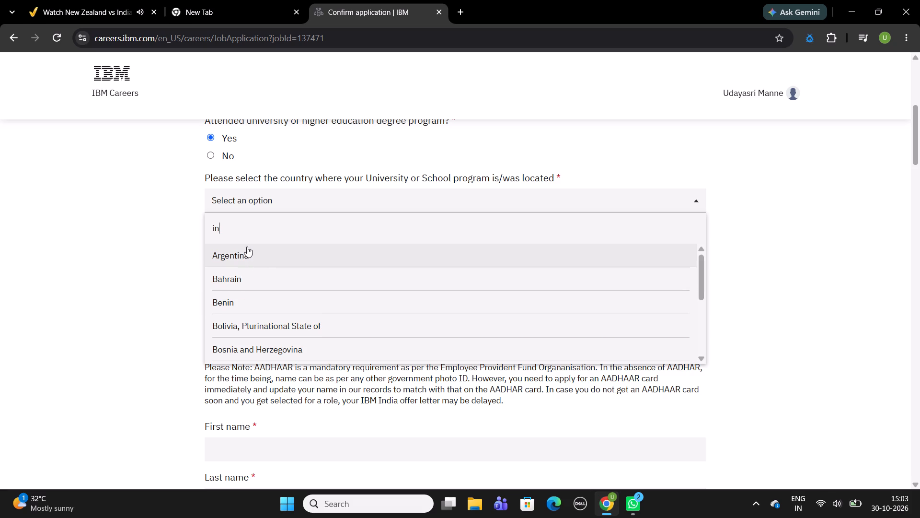
key(d)
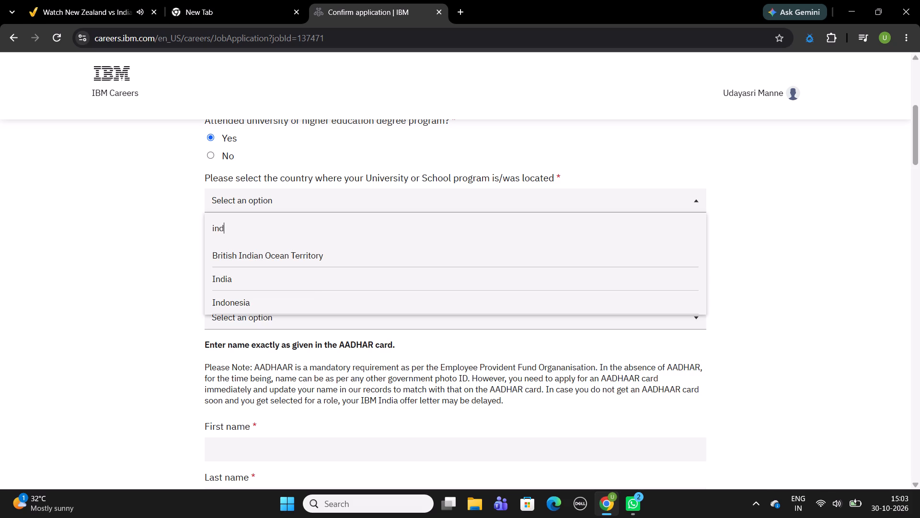
click(254, 283)
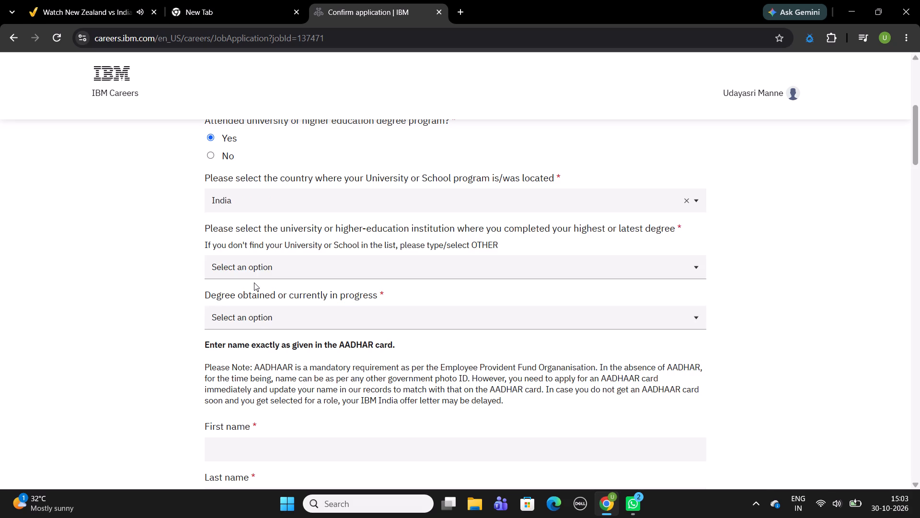
Search the university or higher-education institution options for "kesh".
scroll(254, 283, down, 1)
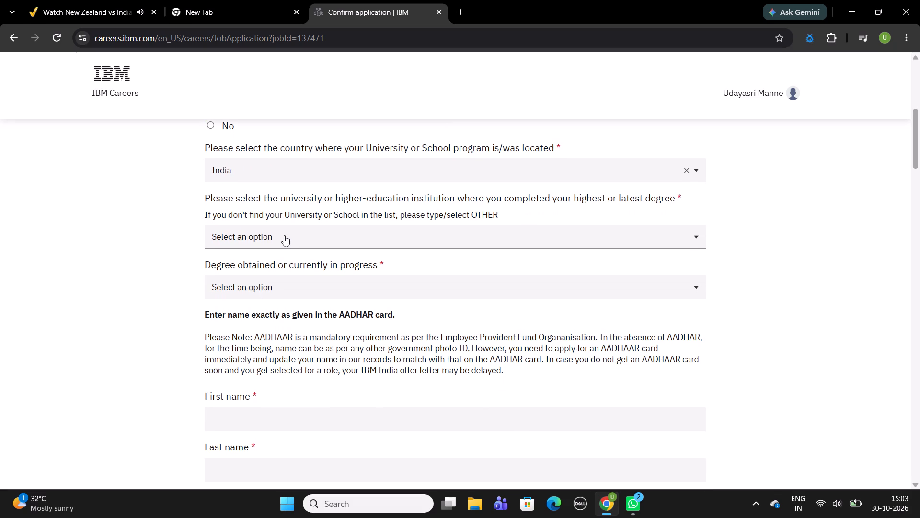
click(284, 235)
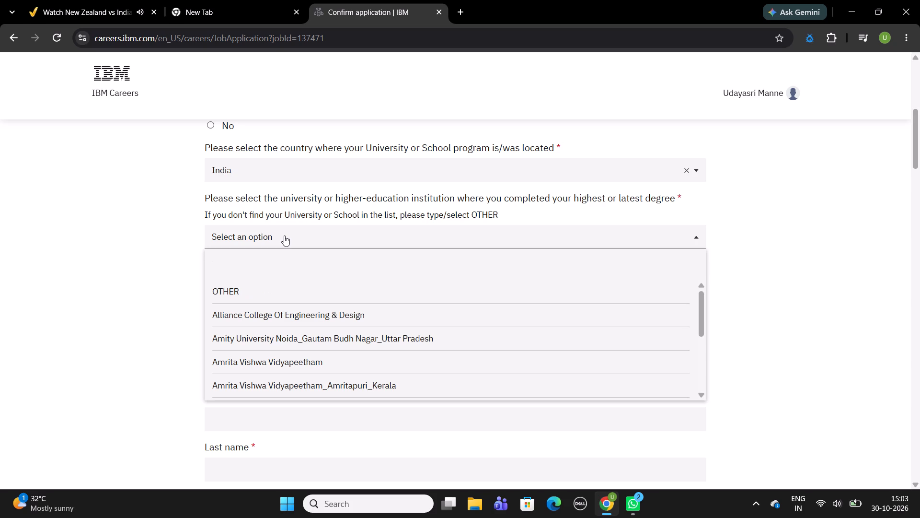
key(k)
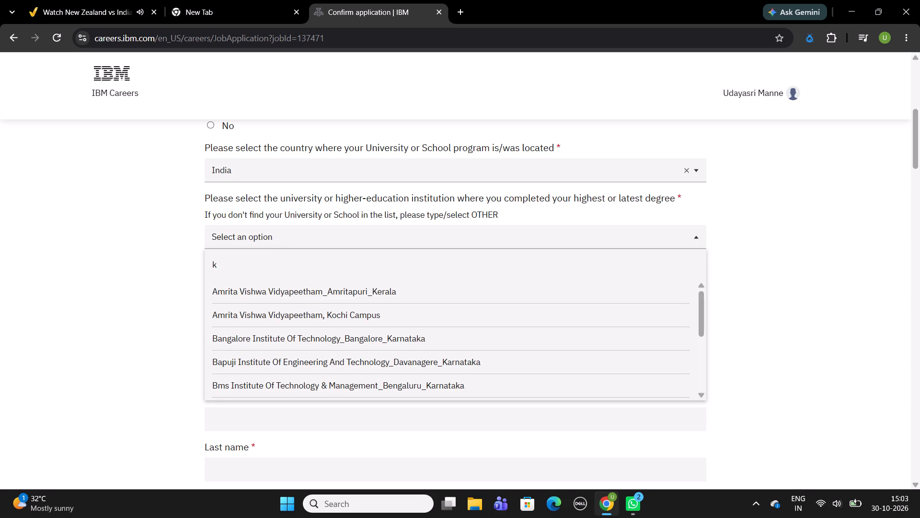
text(esh)
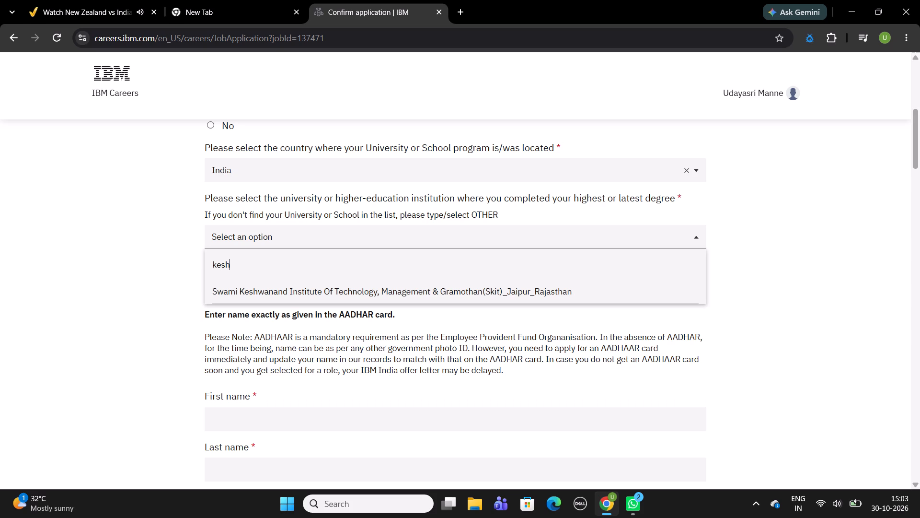
Replace the institution search text with "jawah" to look for another university name.
key(BackSpace)
key(BackSpace)
key(BackSpace)
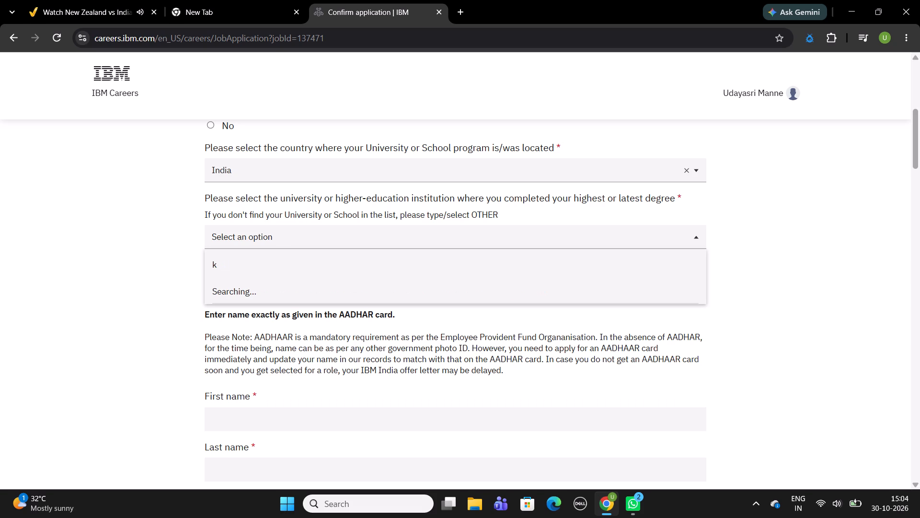
key(BackSpace)
text(ja)
text(wa)
key(h)
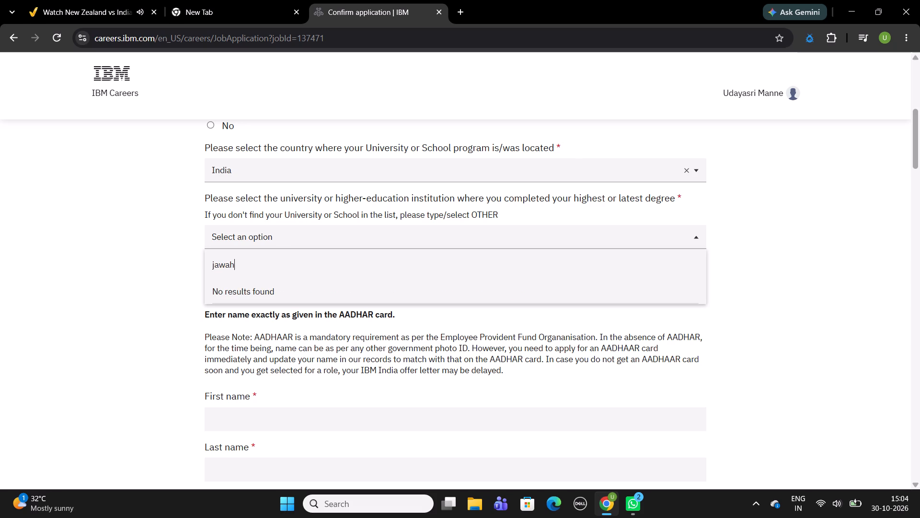
Clear the institution search text and look through the full list of Indian universities and institutions for the applicant's college.
key(BackSpace)
key(BackSpace)
key(BackSpace)
key(BackSpace)
key(BackSpace)
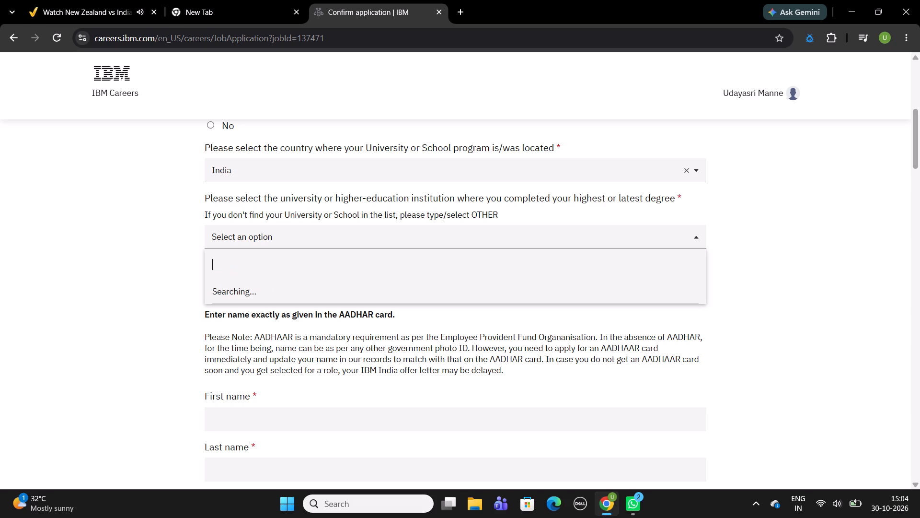
scroll(251, 366, down, 5)
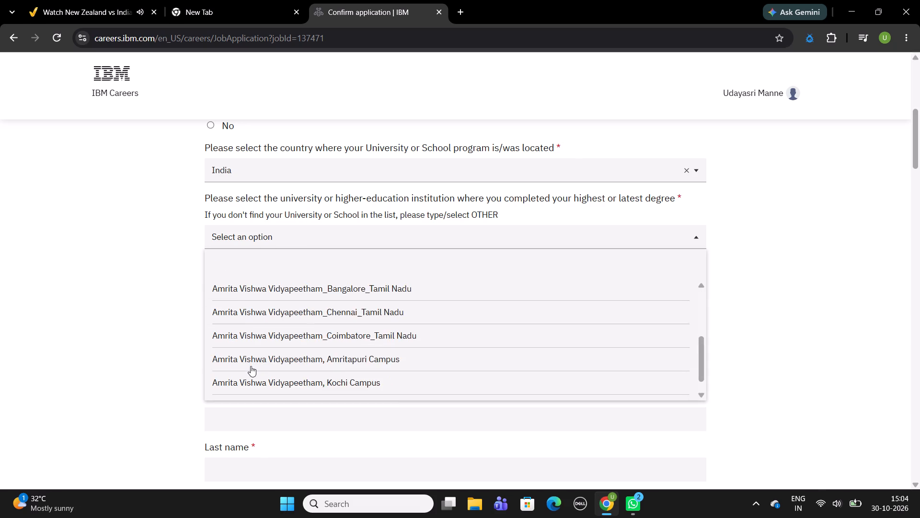
scroll(251, 366, down, 2)
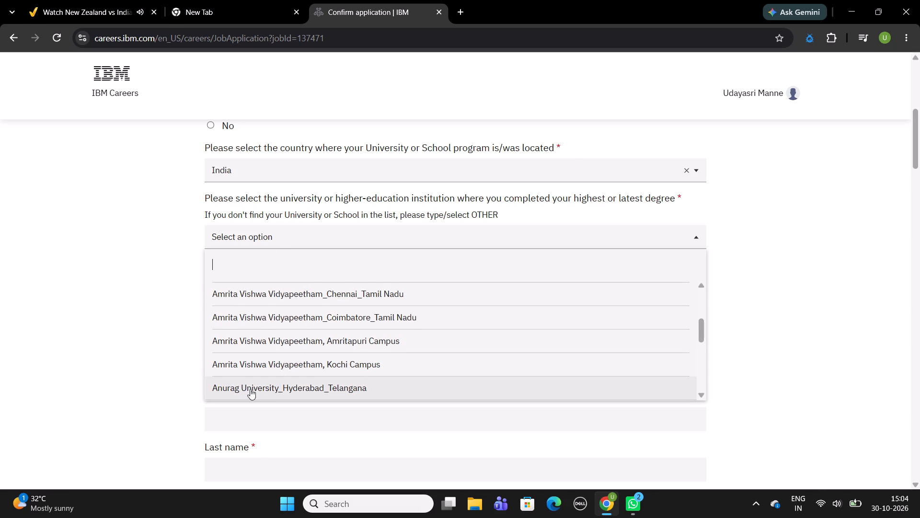
scroll(250, 389, down, 3)
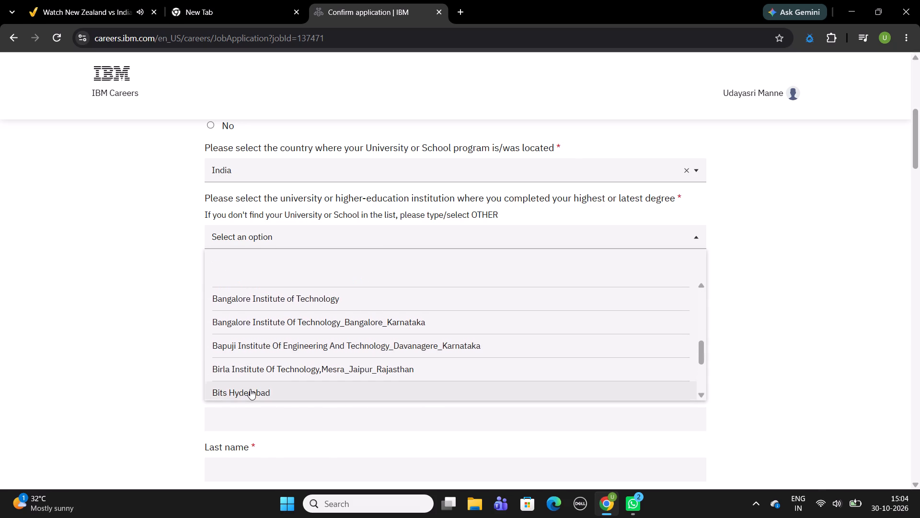
scroll(250, 389, down, 3)
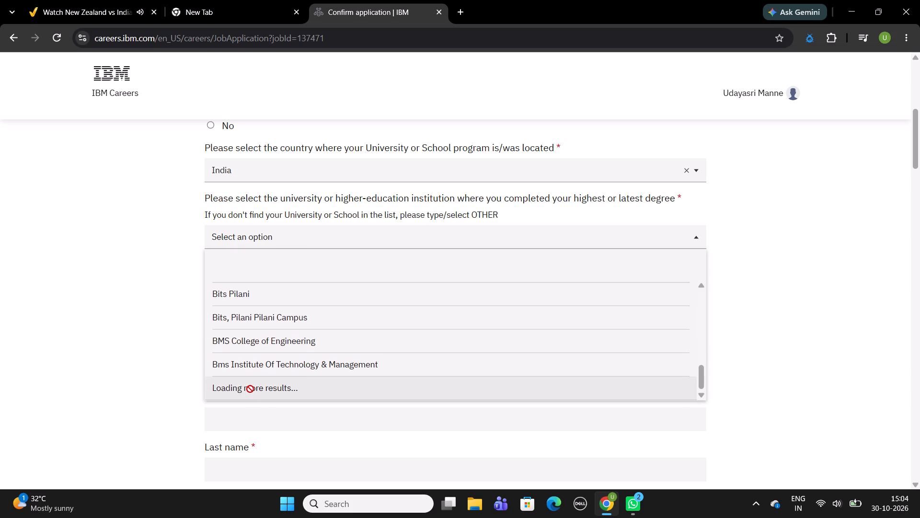
scroll(250, 389, down, 2)
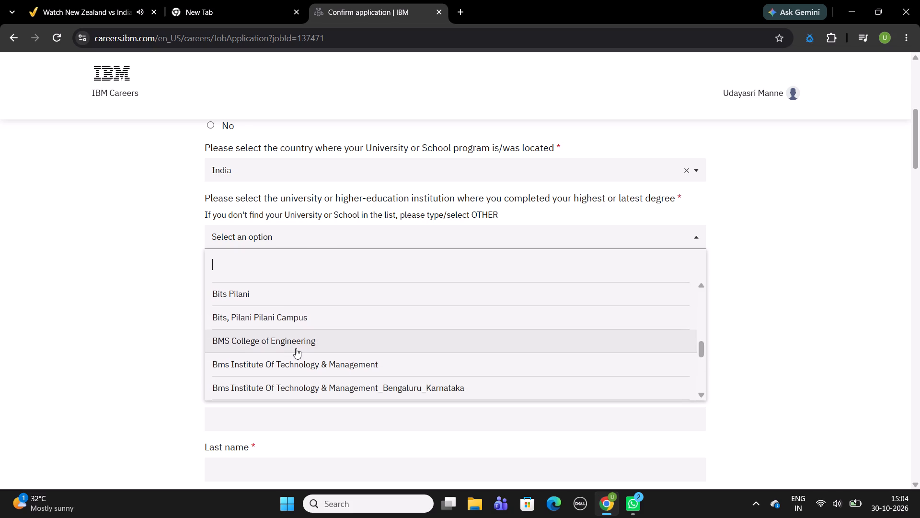
scroll(296, 348, down, 6)
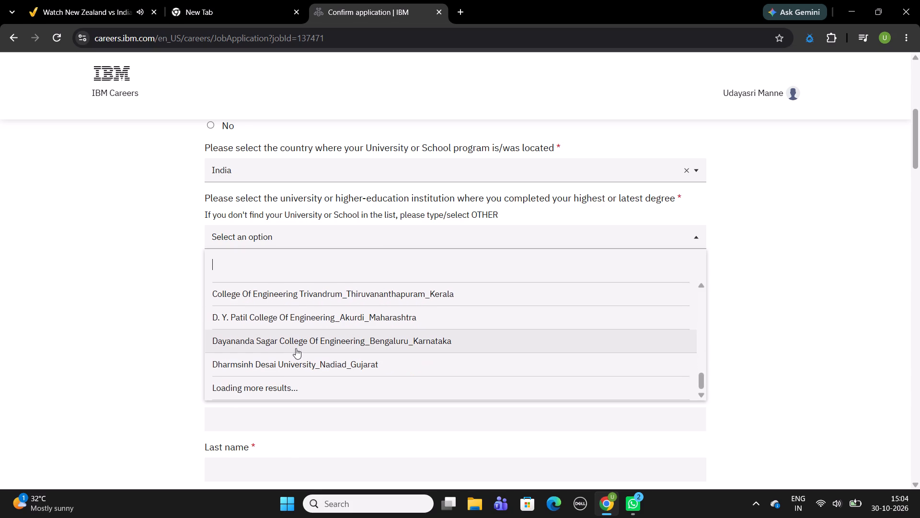
scroll(296, 348, down, 2)
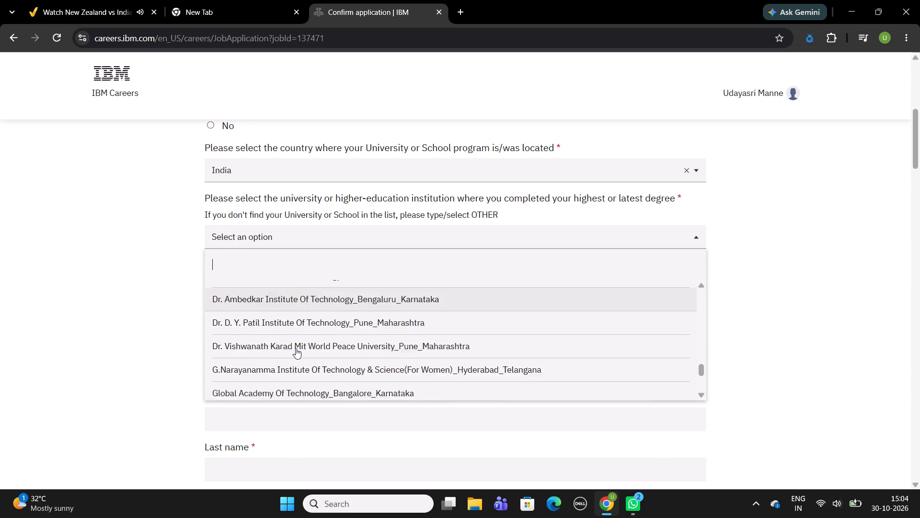
scroll(296, 348, down, 4)
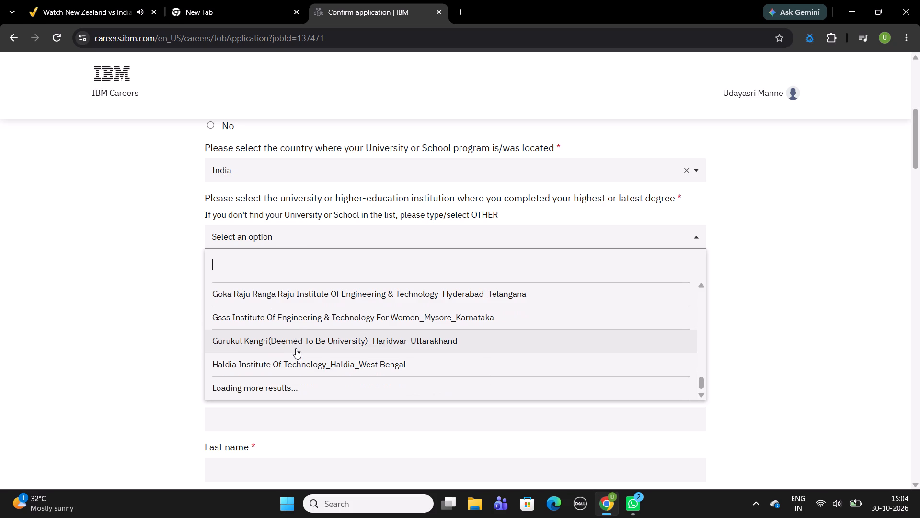
scroll(296, 348, down, 2)
scroll(296, 348, right, 1)
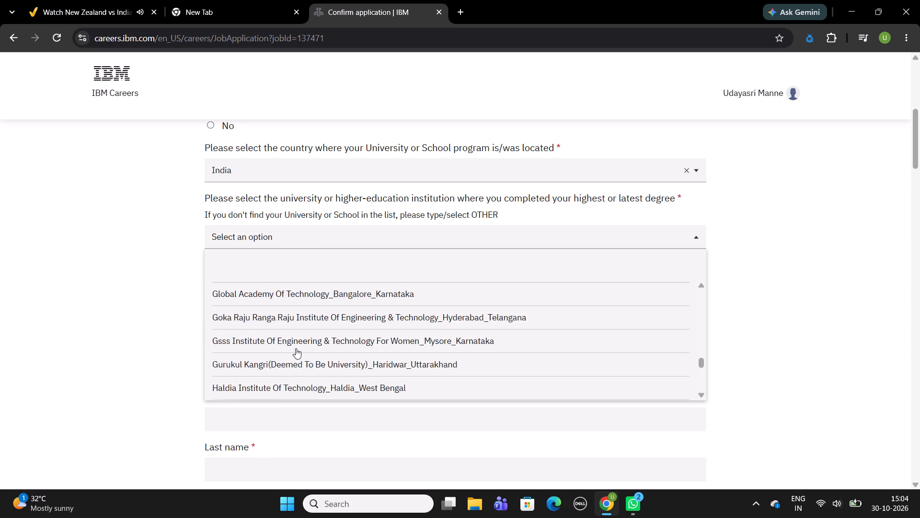
scroll(296, 348, right, 2)
scroll(296, 348, down, 1)
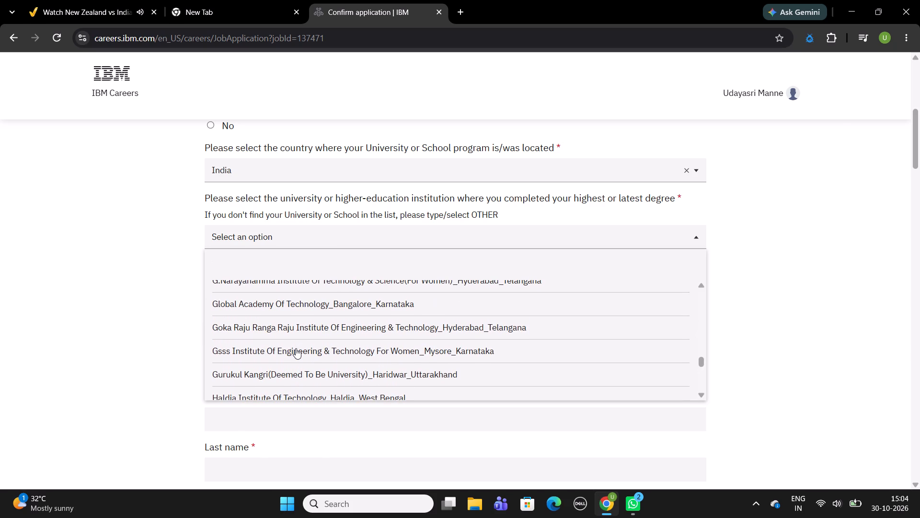
scroll(296, 348, down, 2)
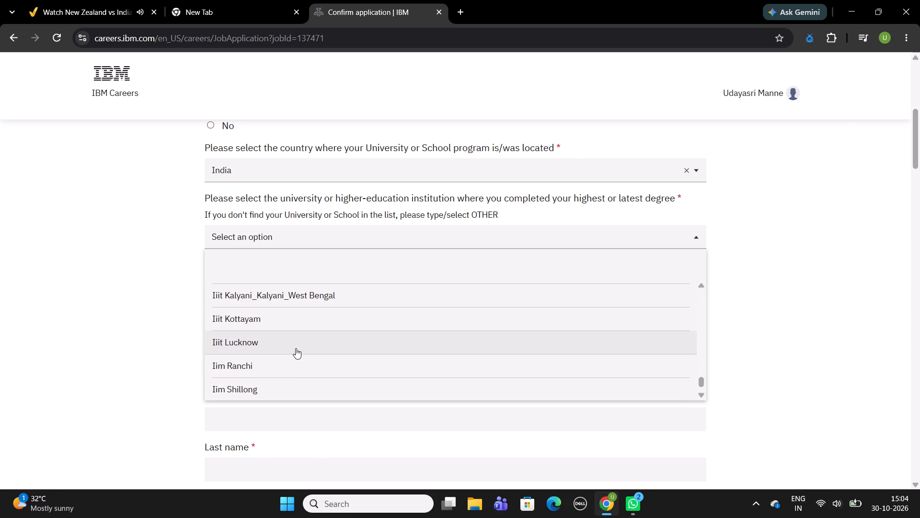
scroll(296, 348, down, 4)
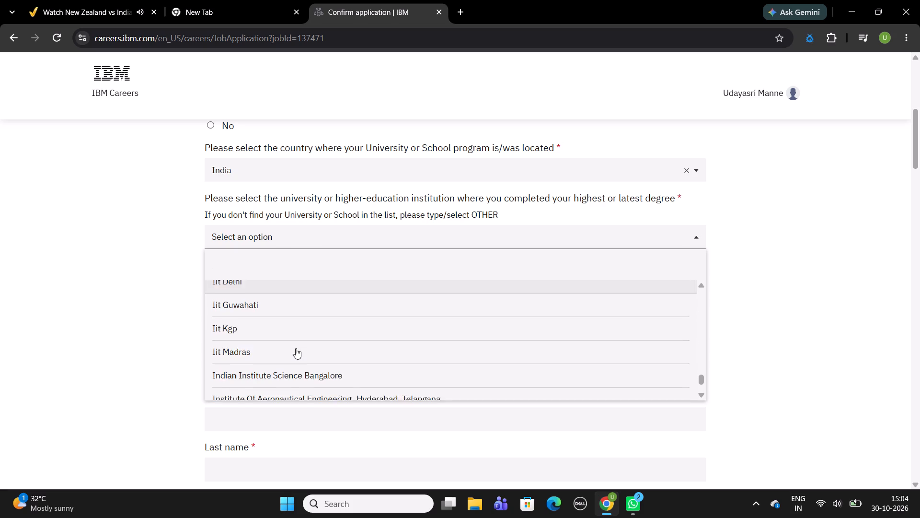
scroll(296, 348, down, 3)
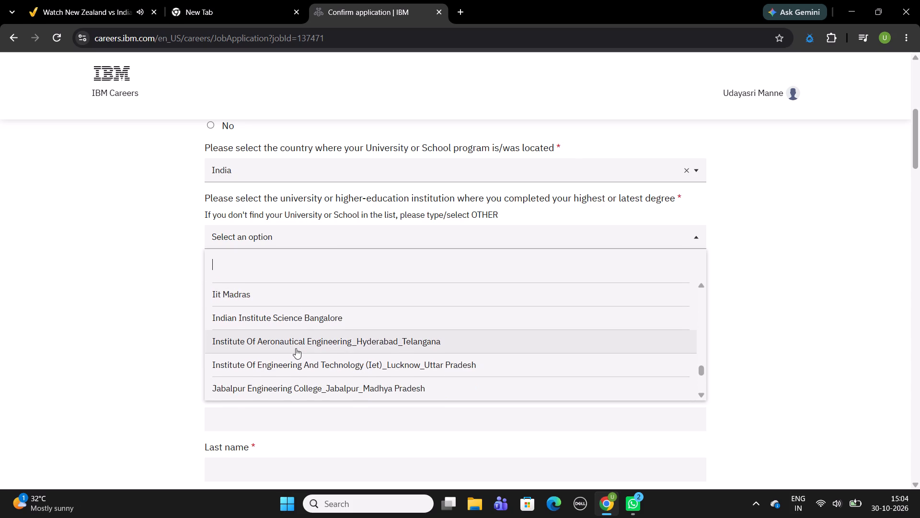
scroll(296, 348, down, 3)
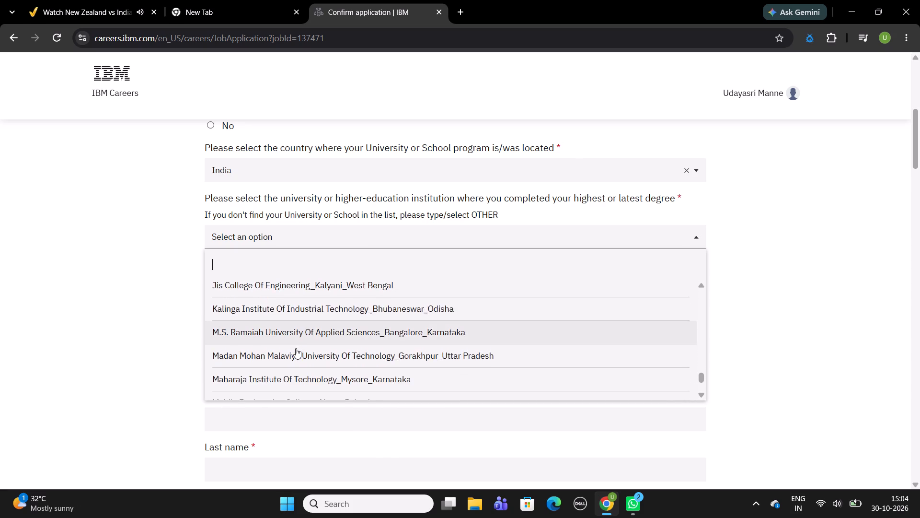
scroll(296, 348, down, 4)
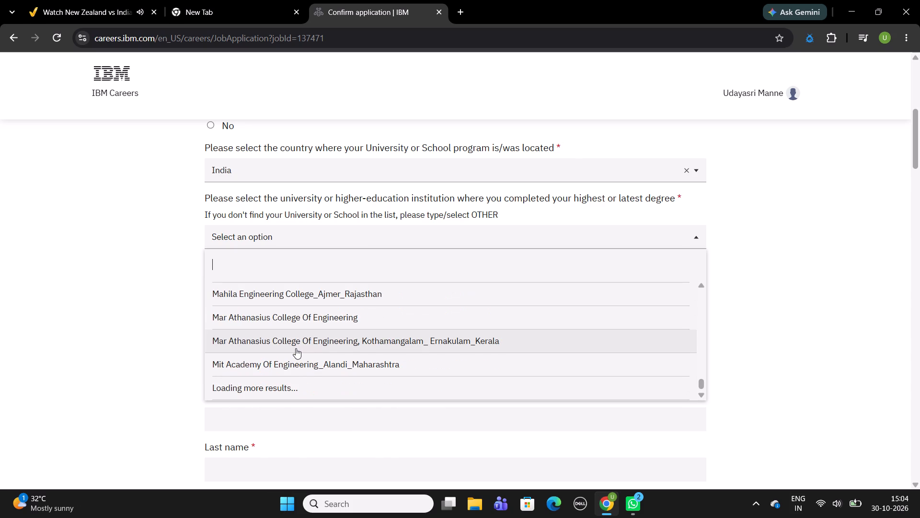
scroll(289, 368, down, 2)
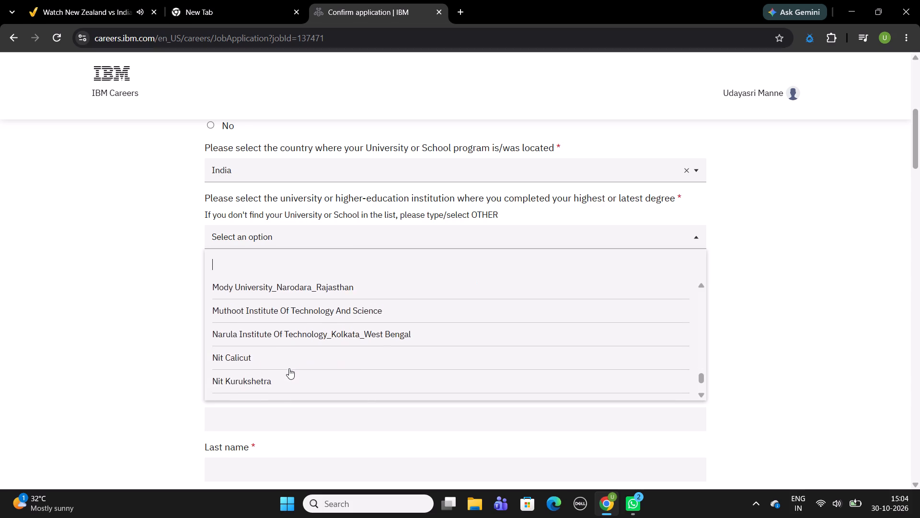
scroll(289, 368, down, 3)
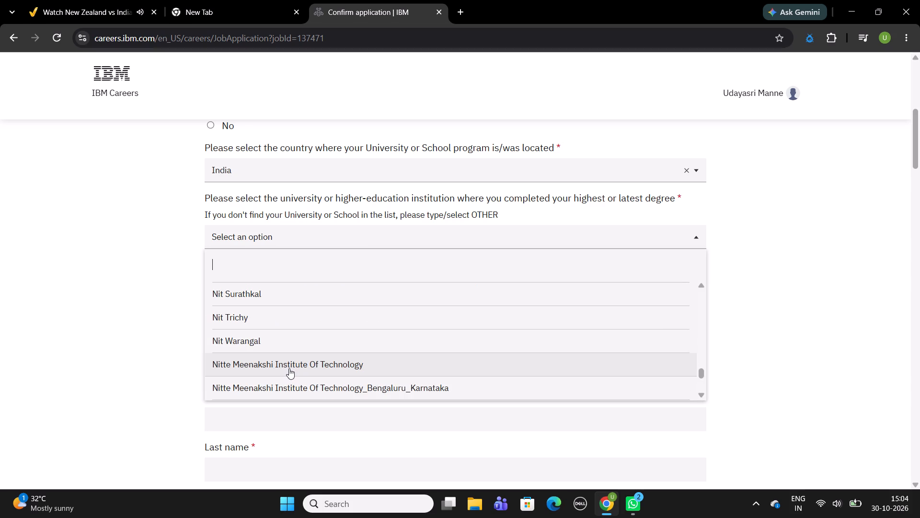
scroll(289, 368, down, 3)
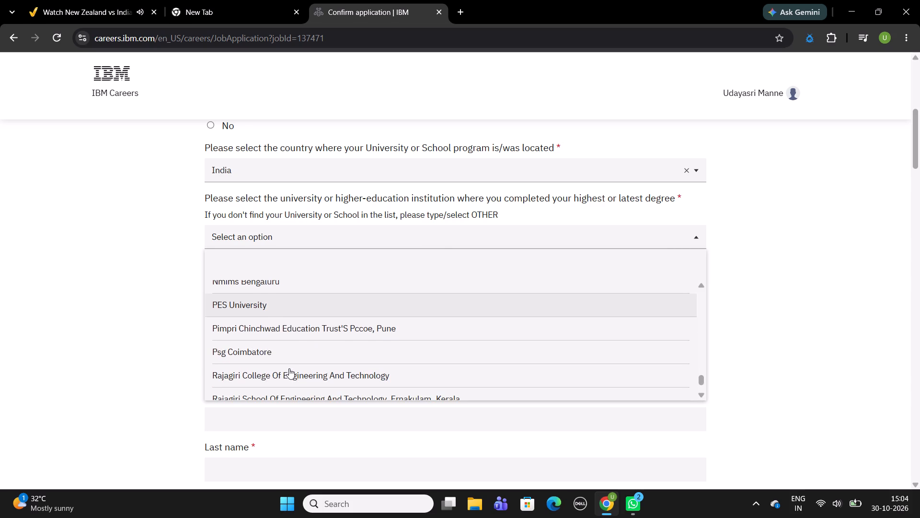
scroll(289, 368, down, 3)
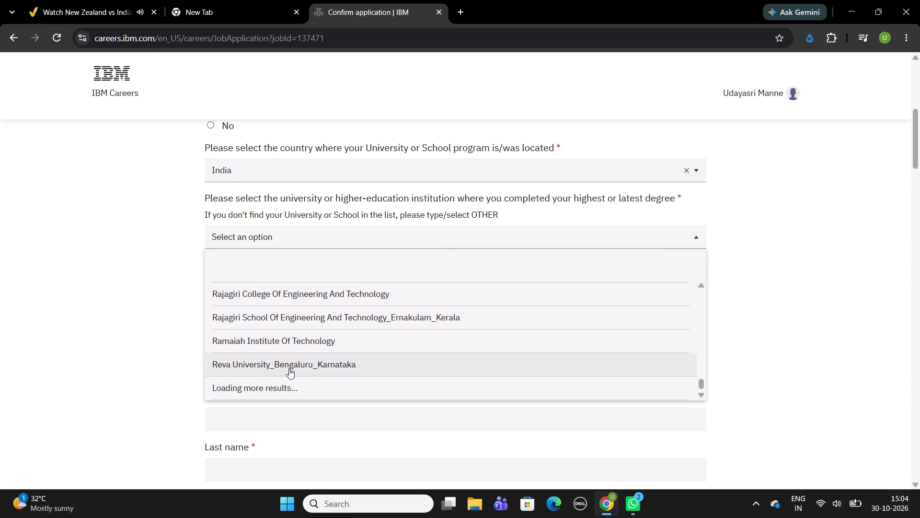
scroll(289, 368, down, 4)
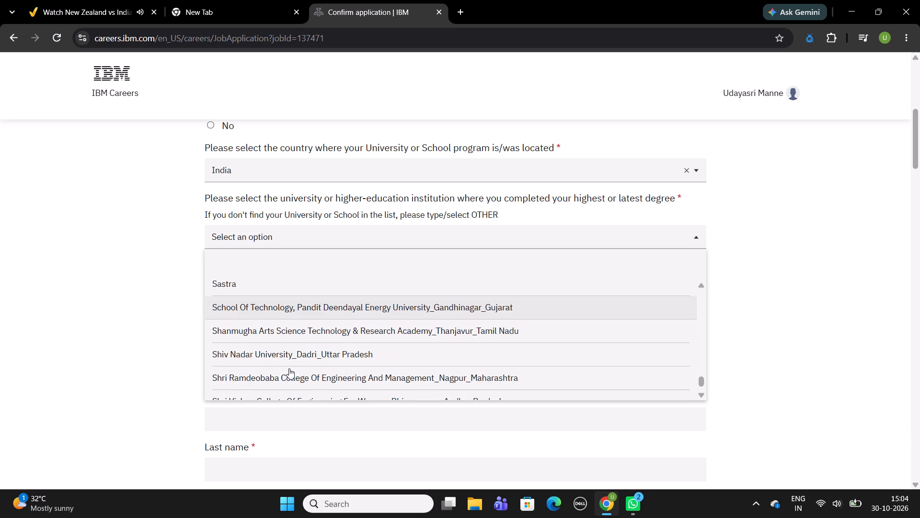
scroll(289, 368, down, 3)
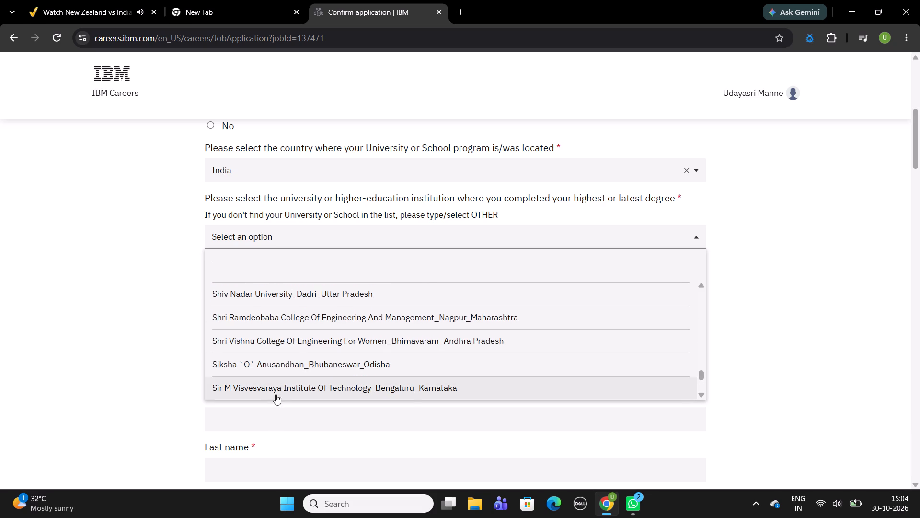
scroll(314, 334, down, 5)
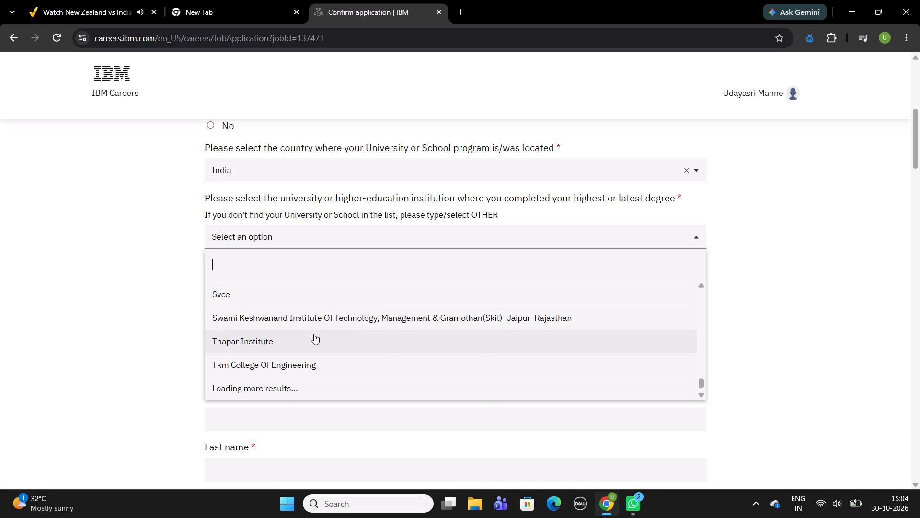
scroll(314, 334, down, 2)
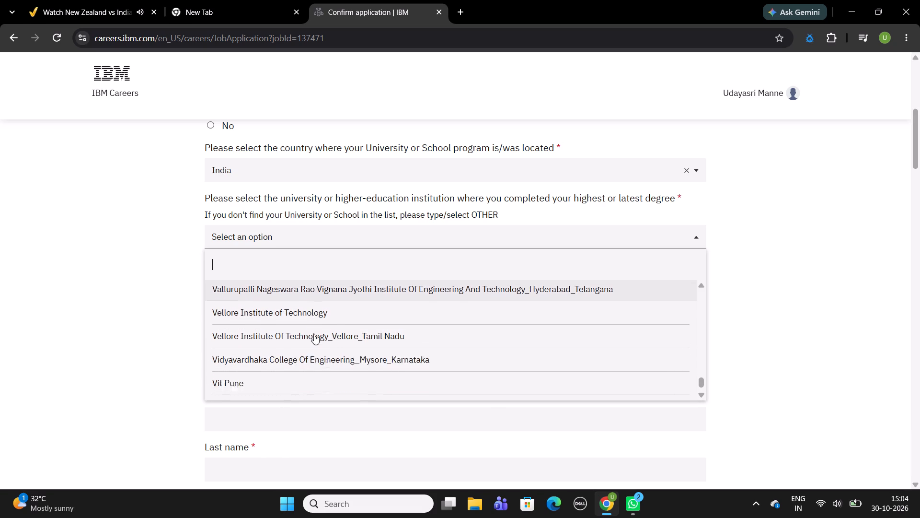
scroll(314, 334, down, 3)
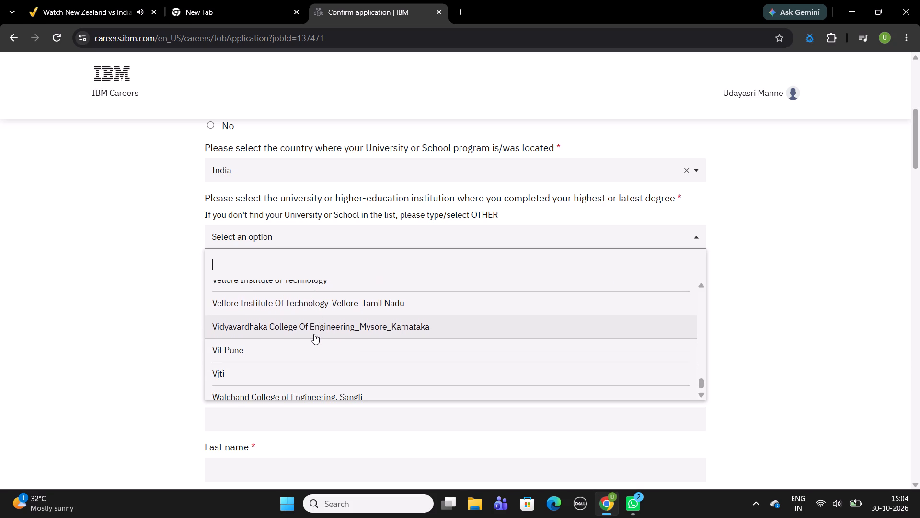
scroll(314, 334, down, 3)
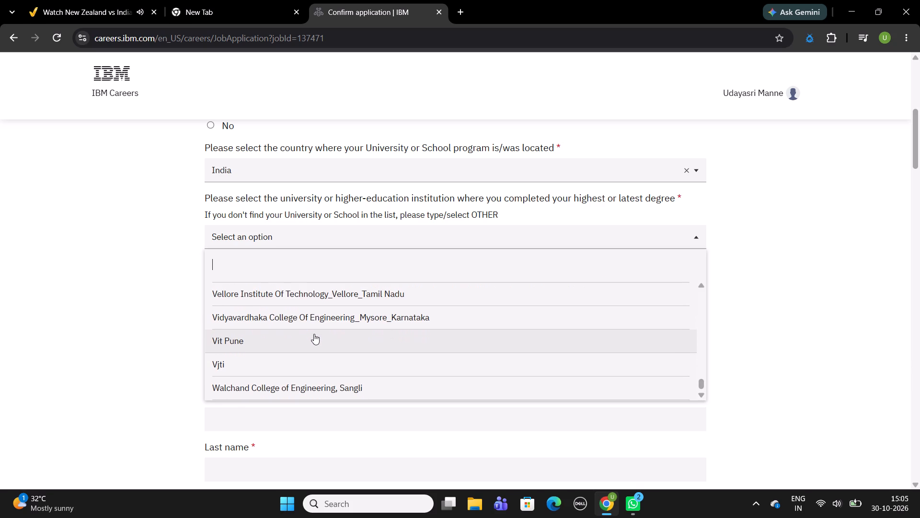
scroll(314, 334, down, 4)
Choose OTHER as the university or higher-education institution of the highest or latest degree.
scroll(285, 330, up, 6)
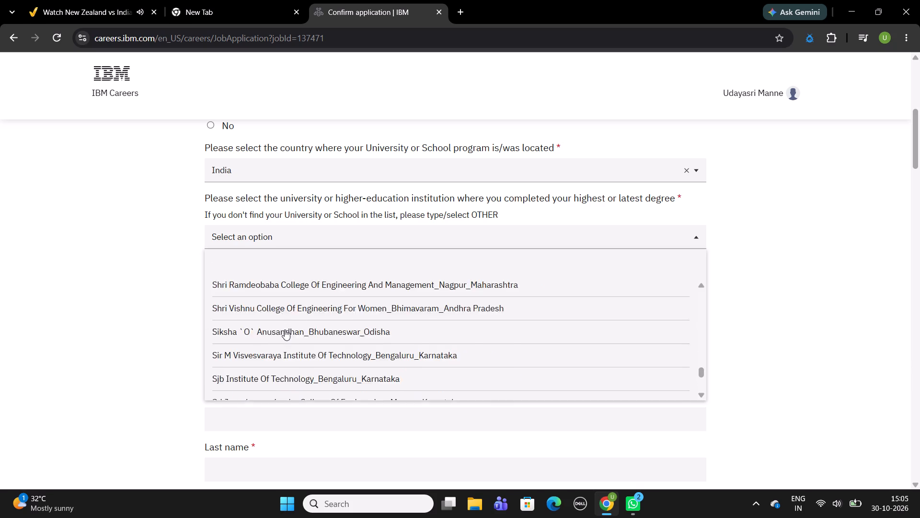
scroll(285, 330, up, 15)
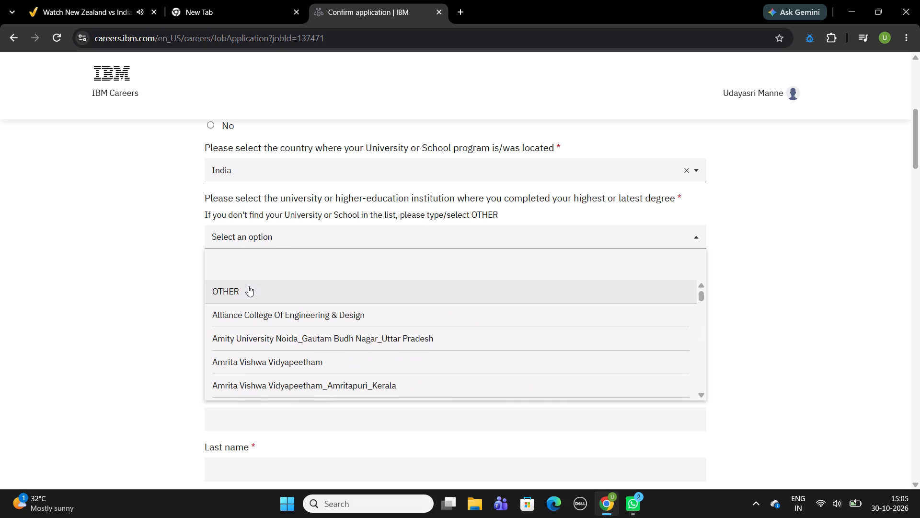
click(248, 287)
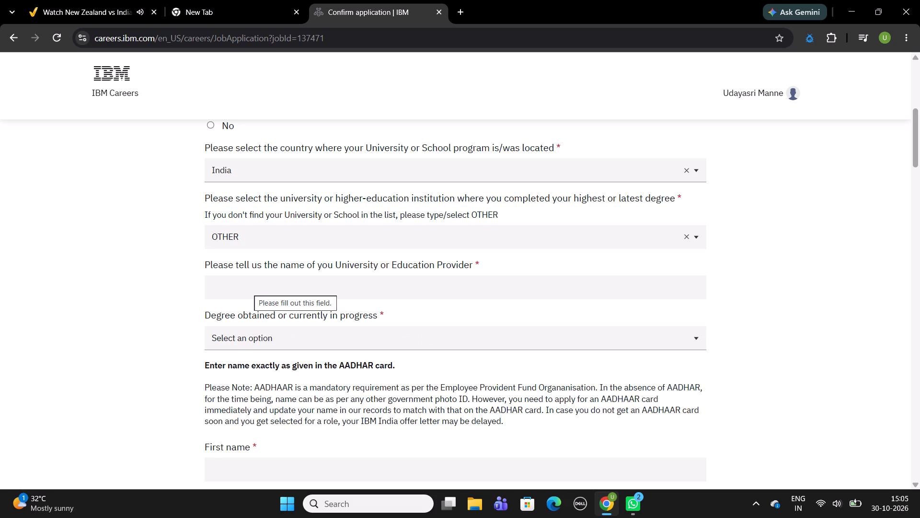
Enter Keshav Memorial Institute of Technology as the name of the university or education provider.
click(264, 285)
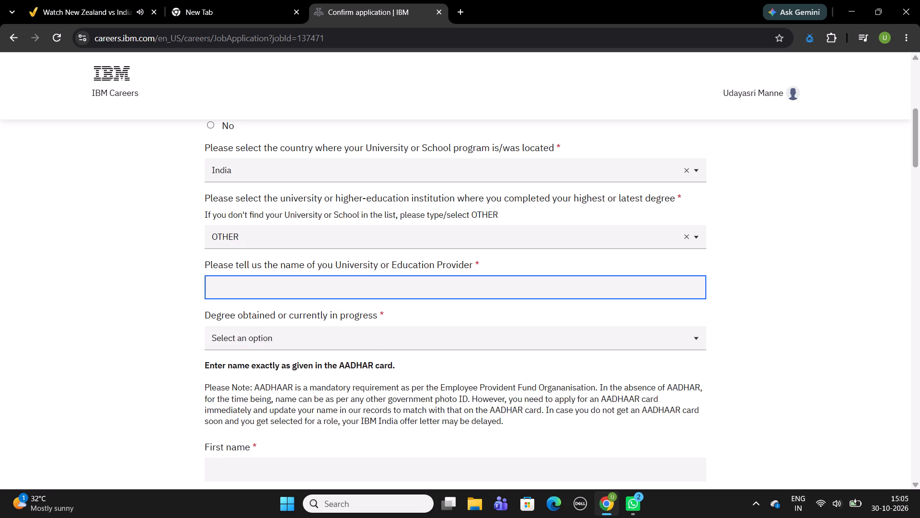
text(Keshav)
key(space)
text(Memo)
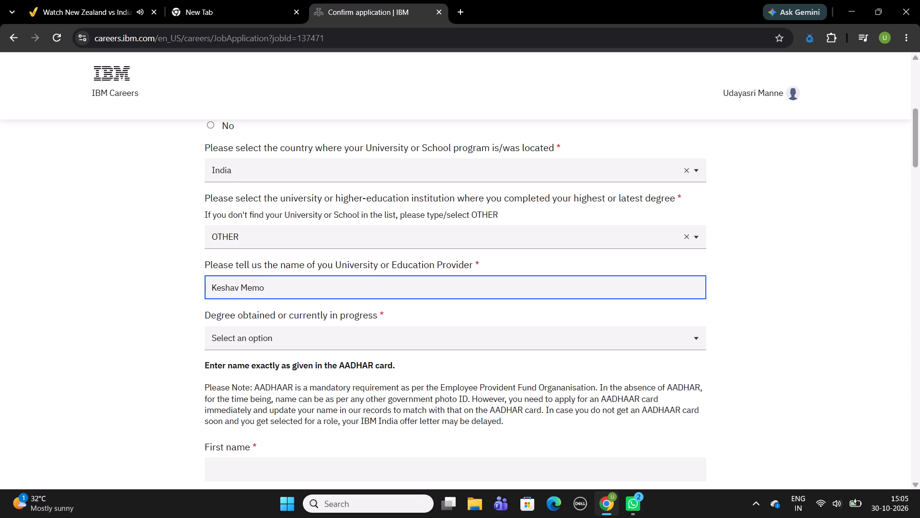
text(rial Ind)
key(BackSpace)
text(stitute of Technology)
Choose Bachelor's Degree as the degree obtained or currently in progress.
scroll(264, 285, down, 1)
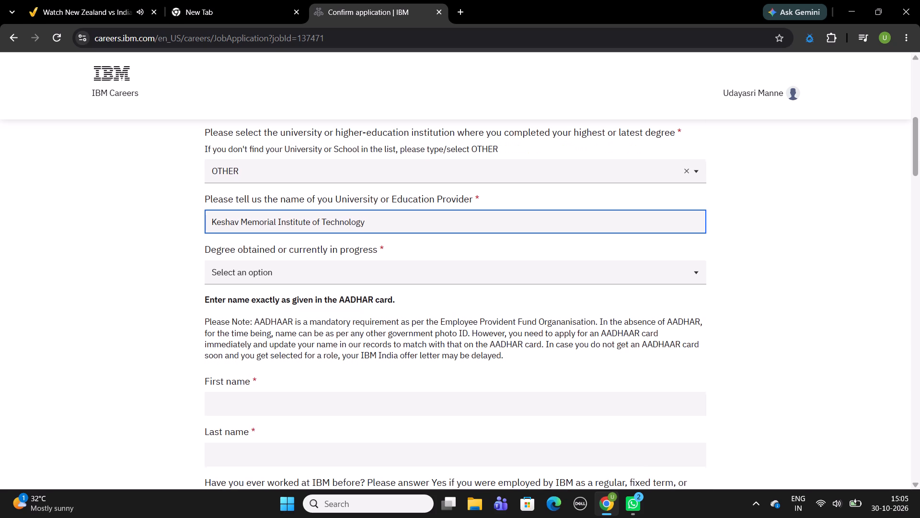
scroll(264, 285, down, 1)
click(286, 268)
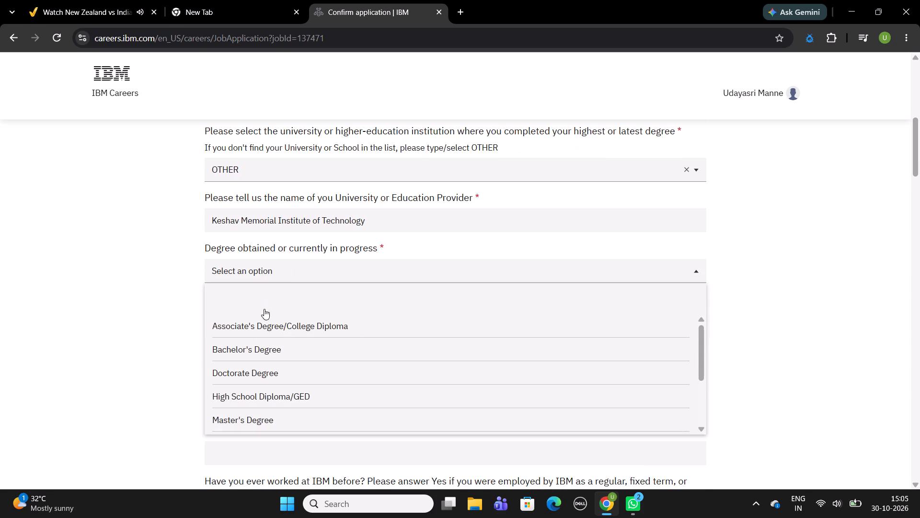
click(270, 349)
Choose Computer Science as the study or specialization of the degree obtained.
scroll(270, 349, down, 2)
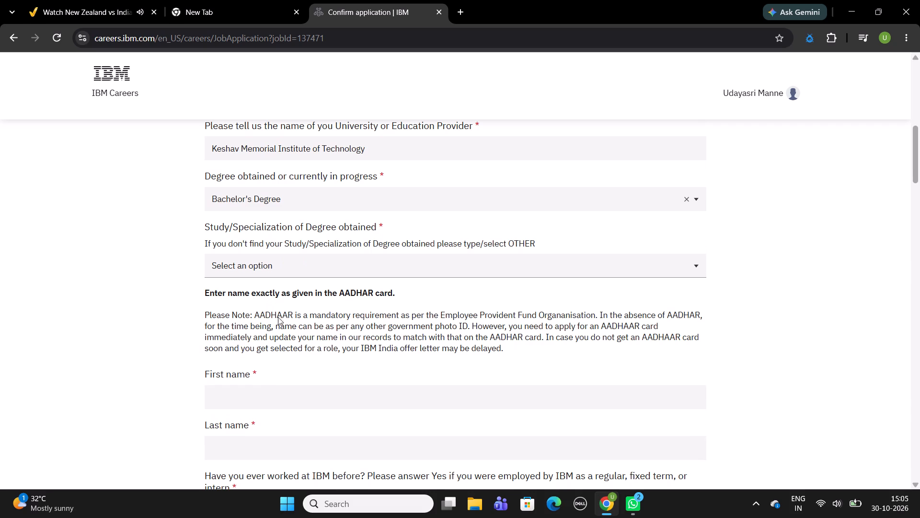
click(309, 264)
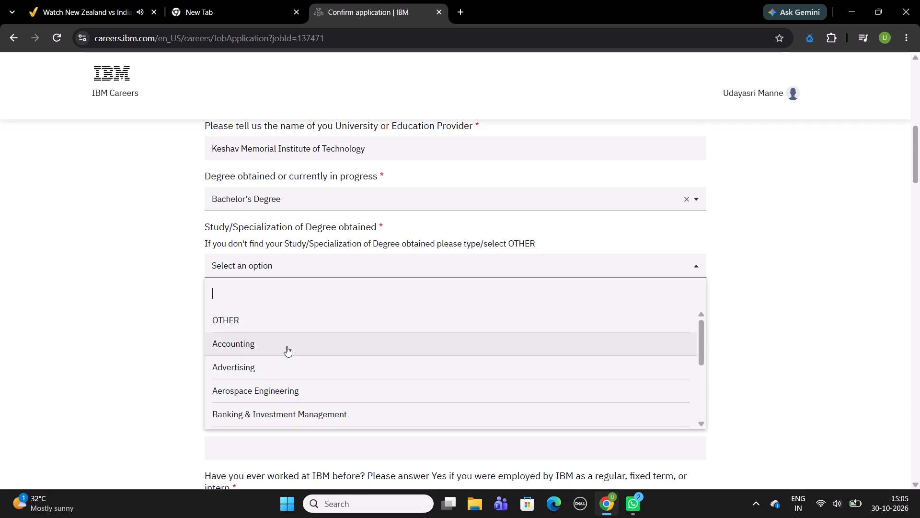
scroll(287, 351, down, 5)
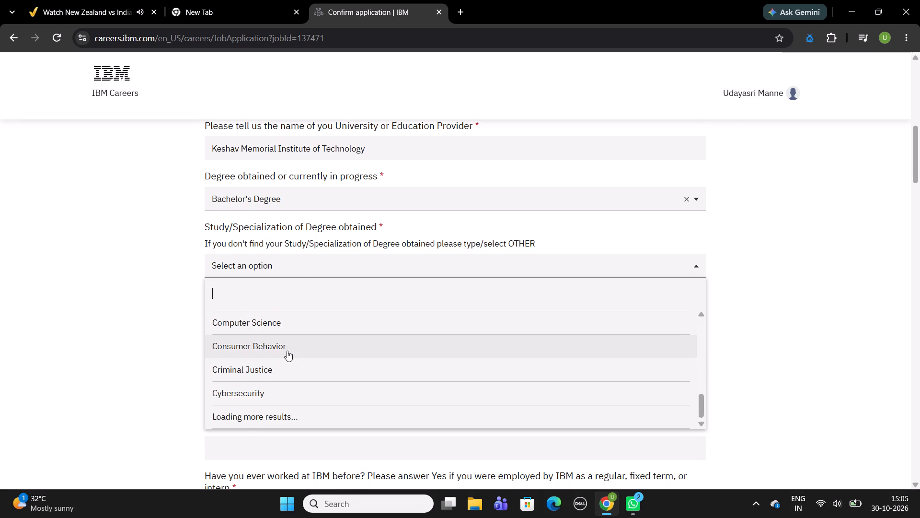
scroll(287, 351, down, 1)
click(285, 324)
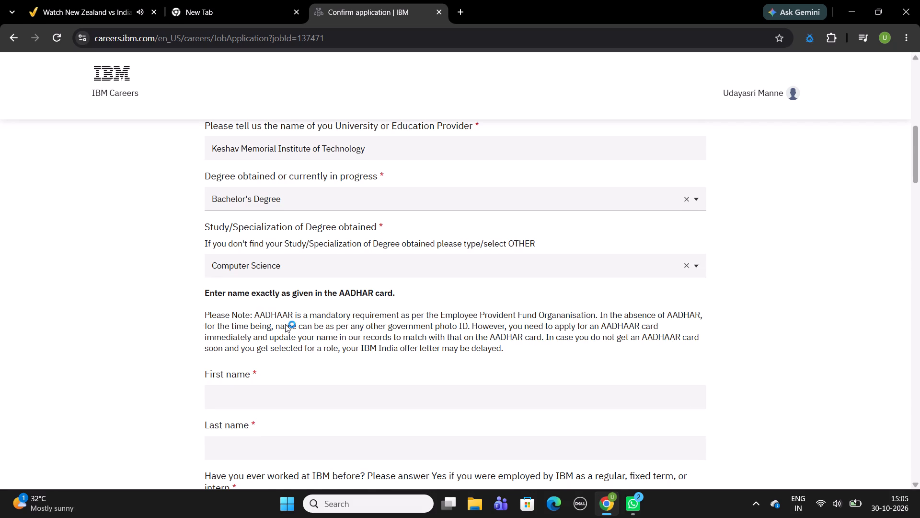
Fill in the applicant's first name and last name in capitals, exactly as given in the AADHAR card.
scroll(285, 324, down, 3)
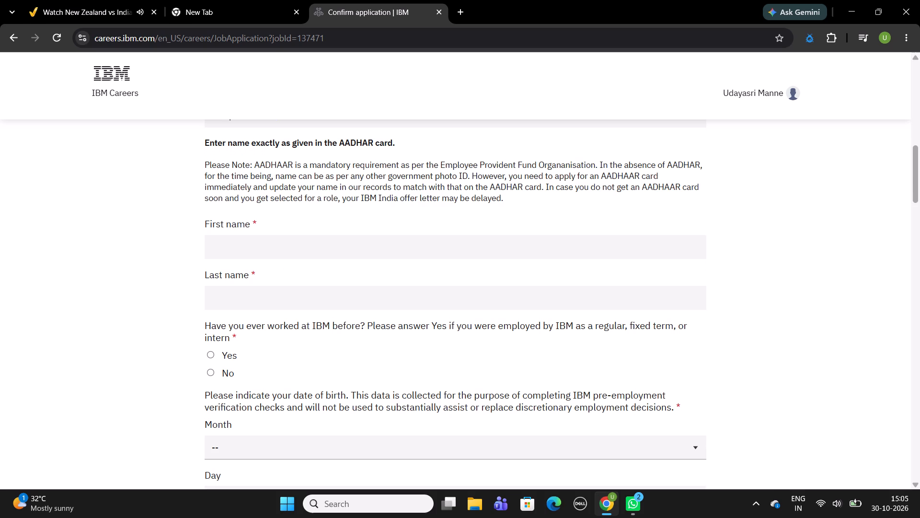
click(236, 243)
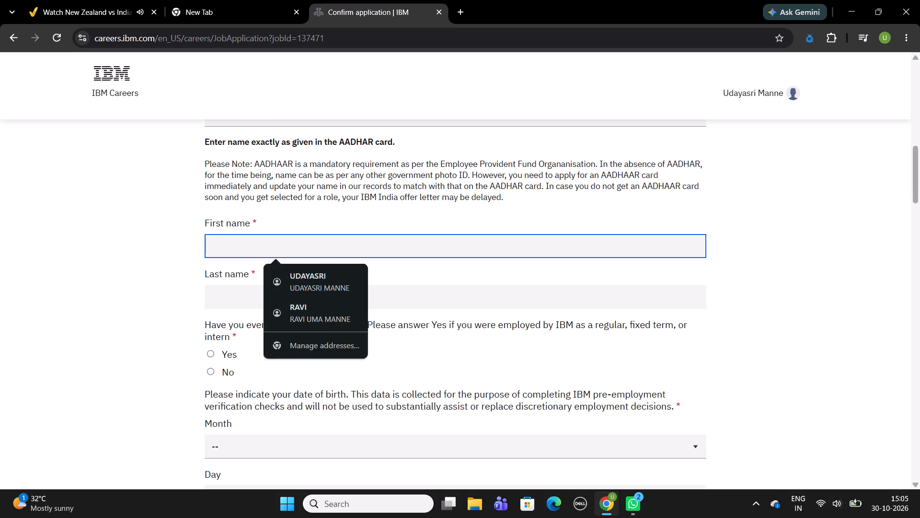
text(MA)
click(293, 290)
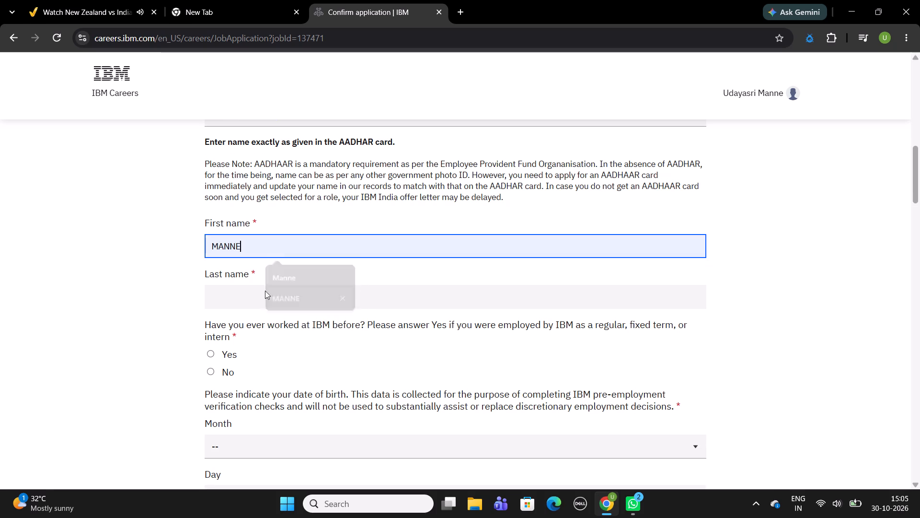
click(247, 294)
key(shift+u)
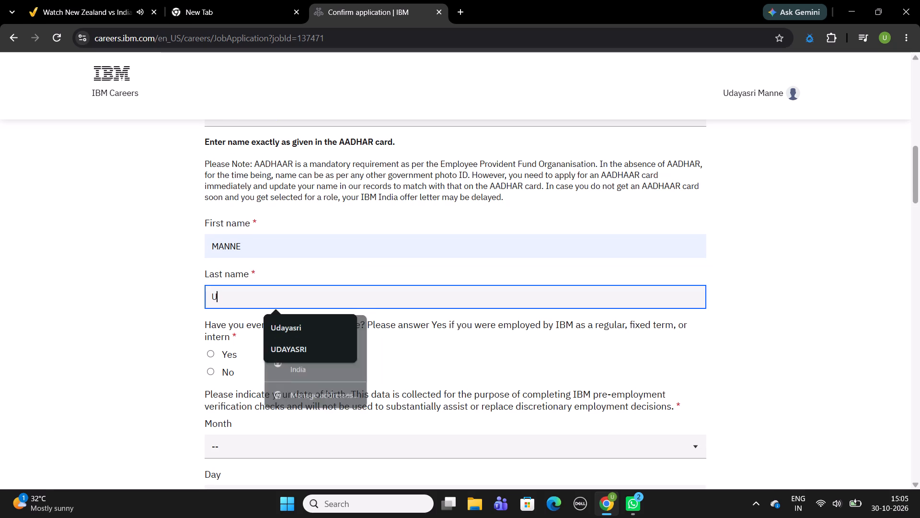
click(314, 350)
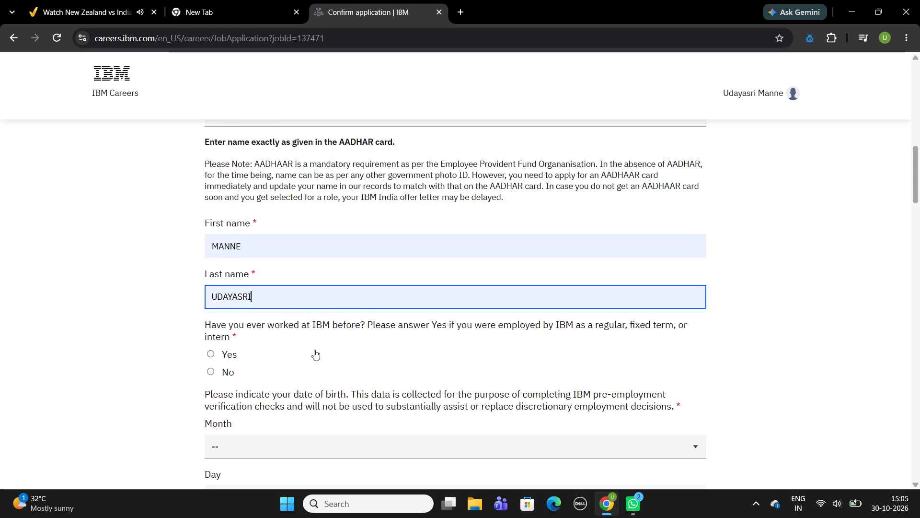
Answer No to the question about having worked at IBM before.
scroll(314, 350, down, 2)
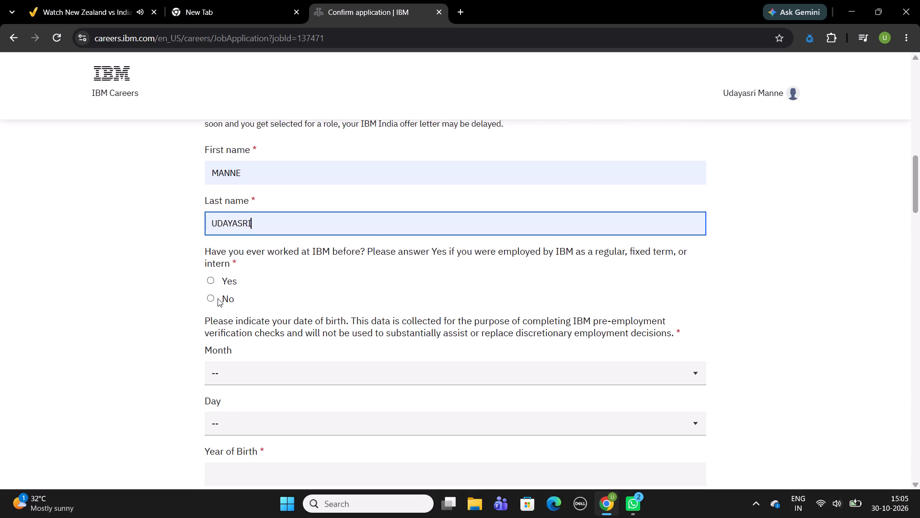
click(218, 298)
click(207, 295)
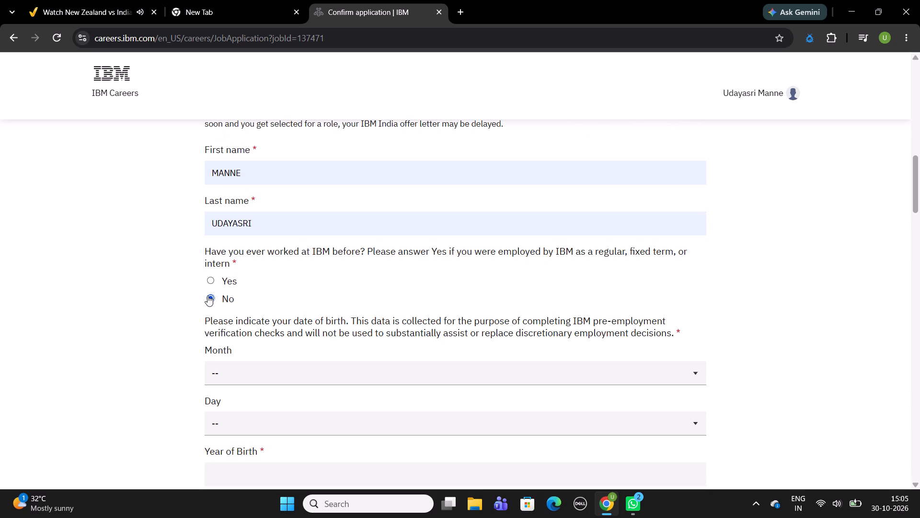
Enter the applicant's month, day and year of birth in the date of birth section.
scroll(337, 296, down, 3)
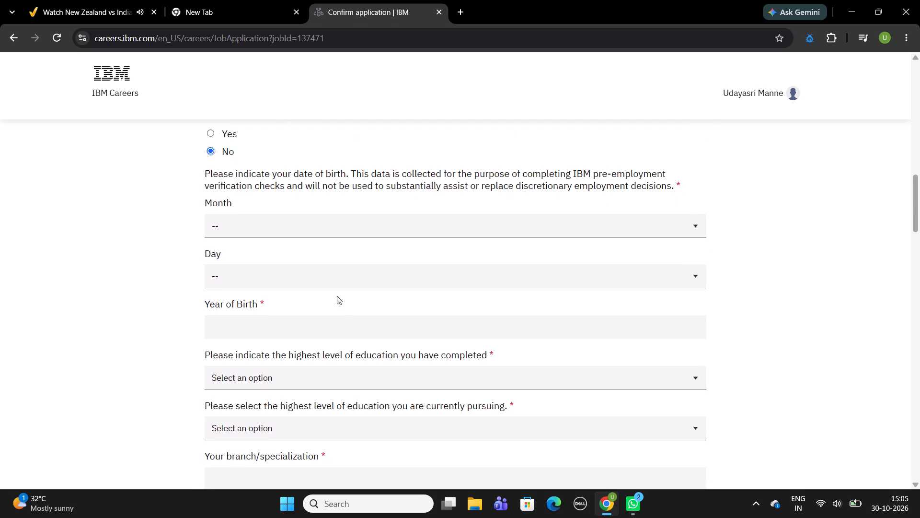
scroll(276, 232, down, 1)
scroll(276, 232, up, 1)
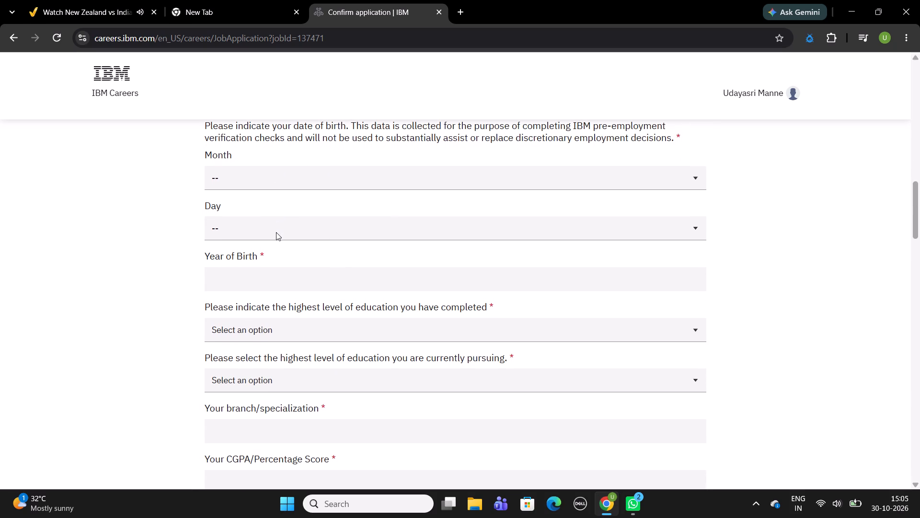
scroll(276, 232, up, 1)
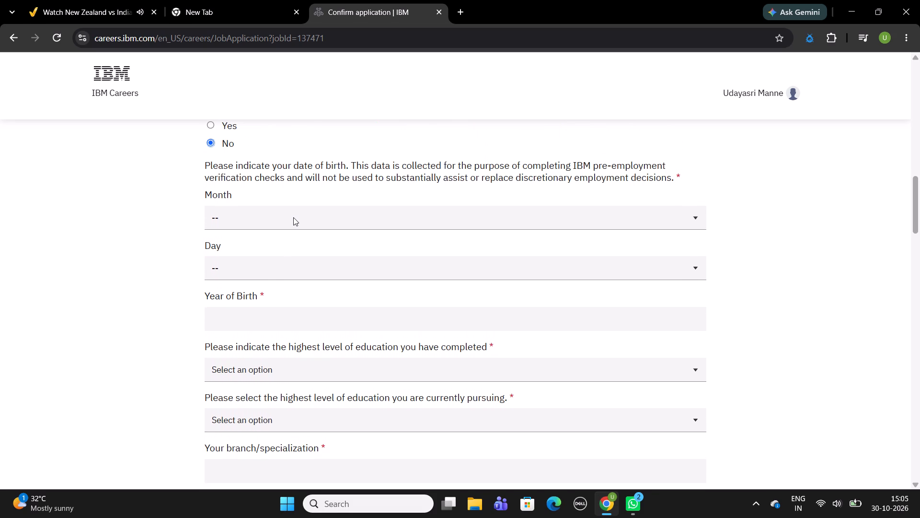
click(293, 217)
click(284, 261)
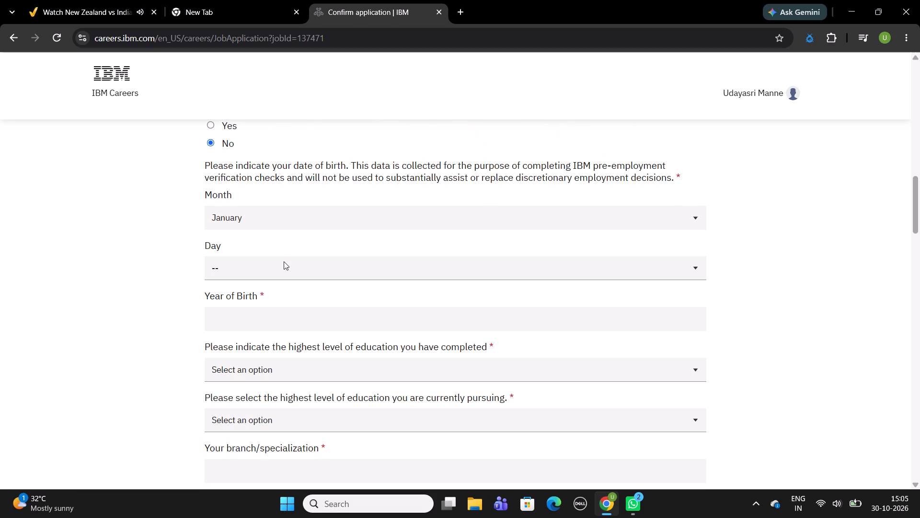
click(251, 275)
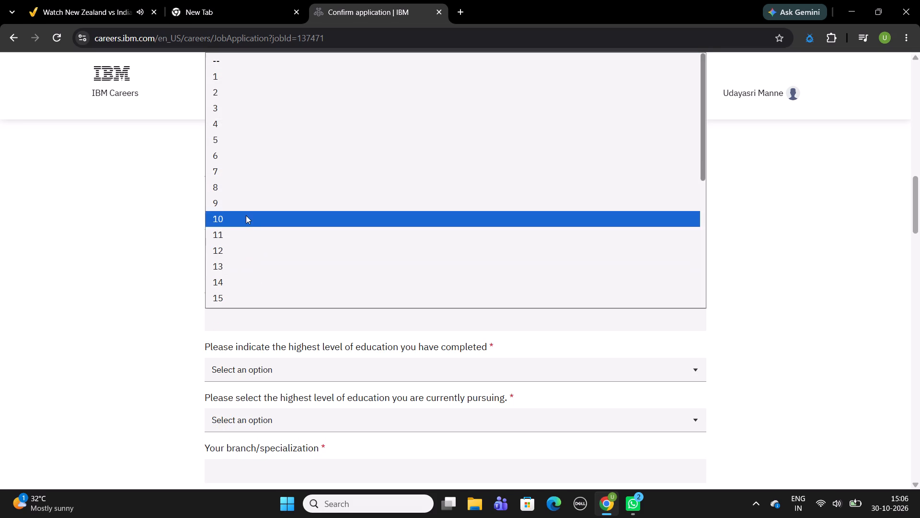
scroll(240, 283, down, 1)
click(238, 282)
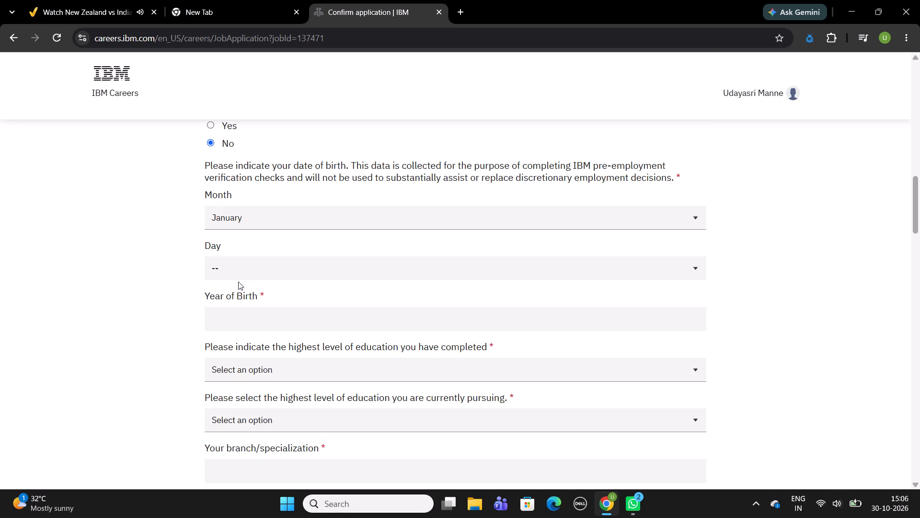
click(244, 317)
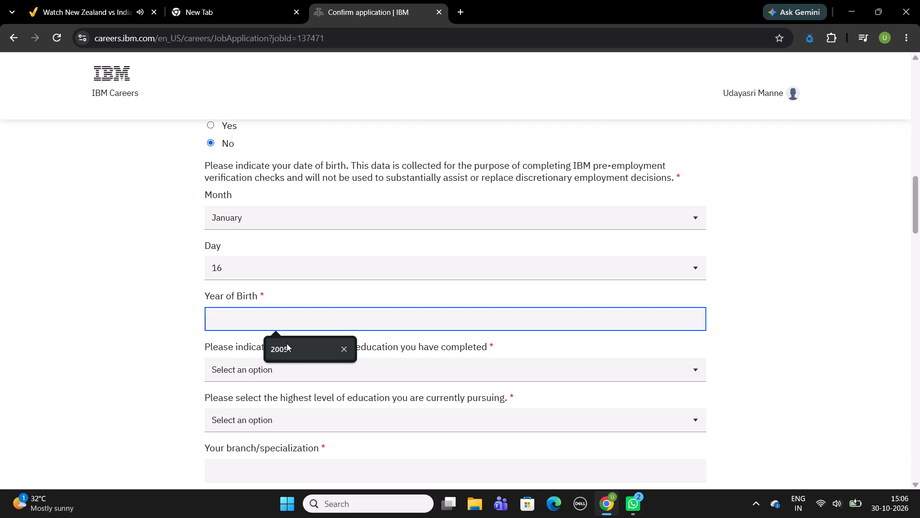
click(292, 346)
Set the highest completed level of education to Bachelors and the level currently being pursued to Others.
scroll(292, 346, down, 2)
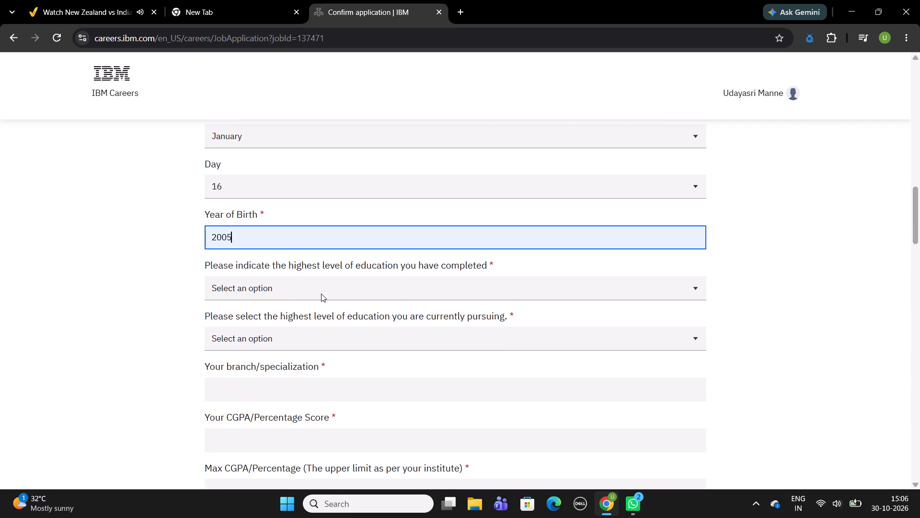
click(321, 294)
click(283, 358)
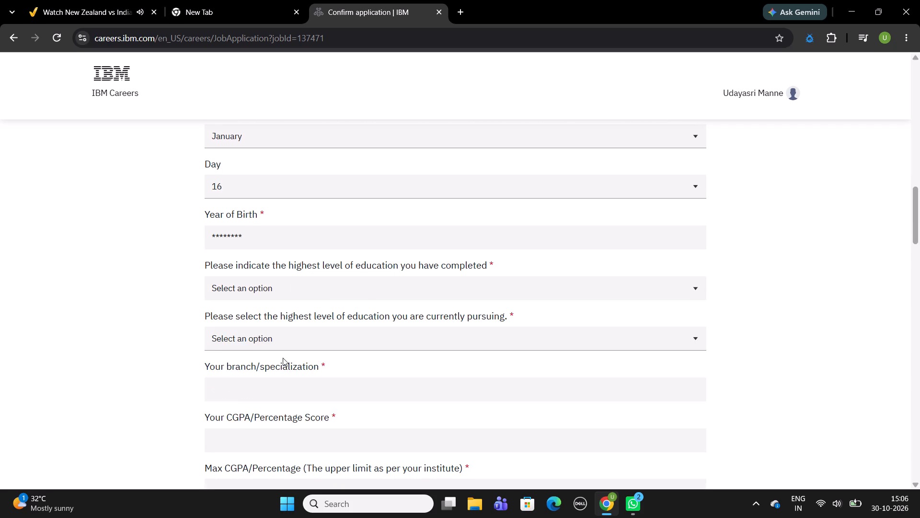
scroll(283, 358, down, 2)
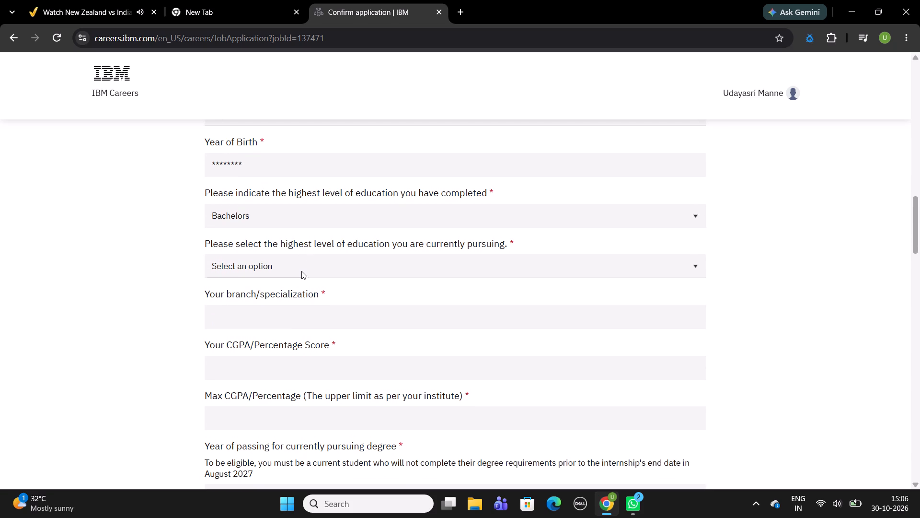
click(301, 271)
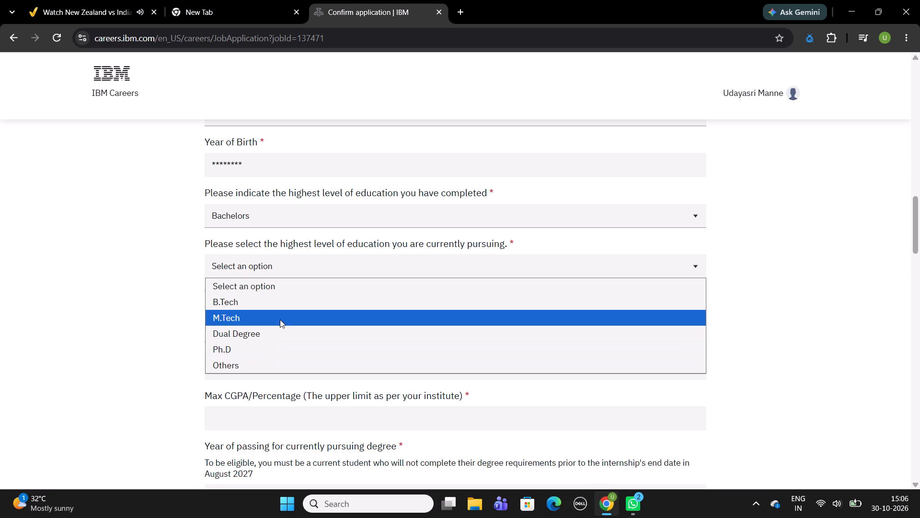
scroll(280, 318, down, 1)
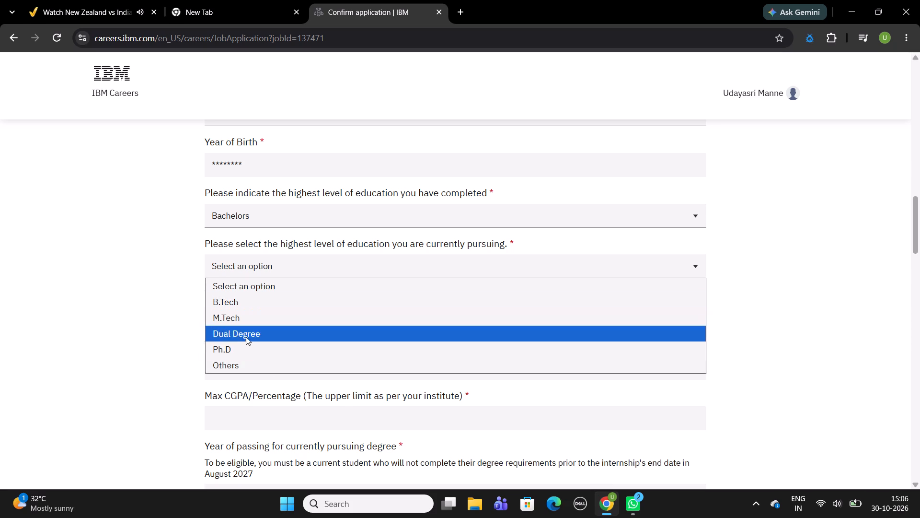
click(252, 368)
Enter Computer Science as the branch/specialization.
scroll(252, 368, down, 1)
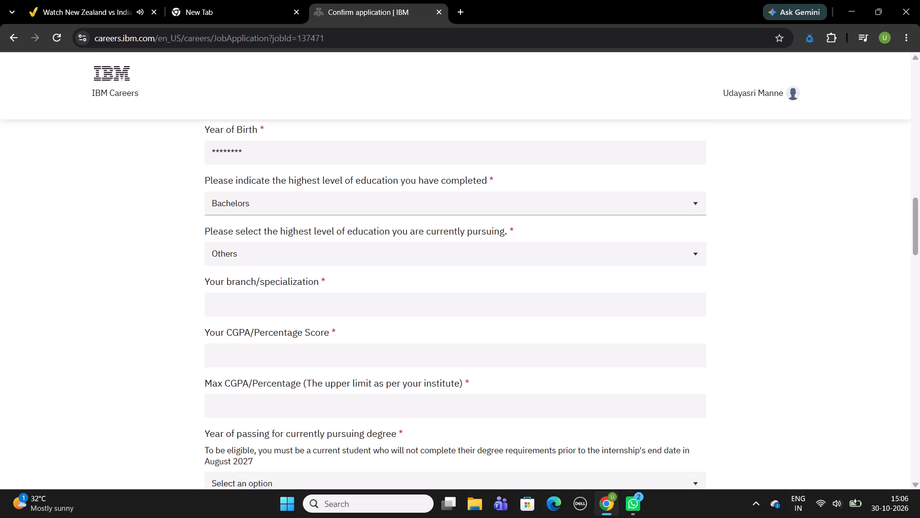
scroll(252, 368, down, 1)
click(272, 264)
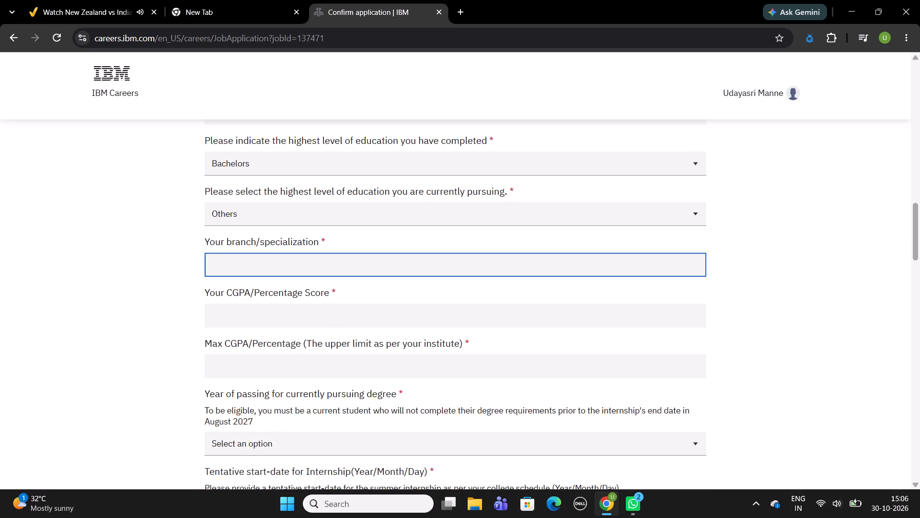
key(shift+c)
text(om)
text(puter Science)
Enter 8.5 as the CGPA/percentage score.
scroll(272, 264, down, 1)
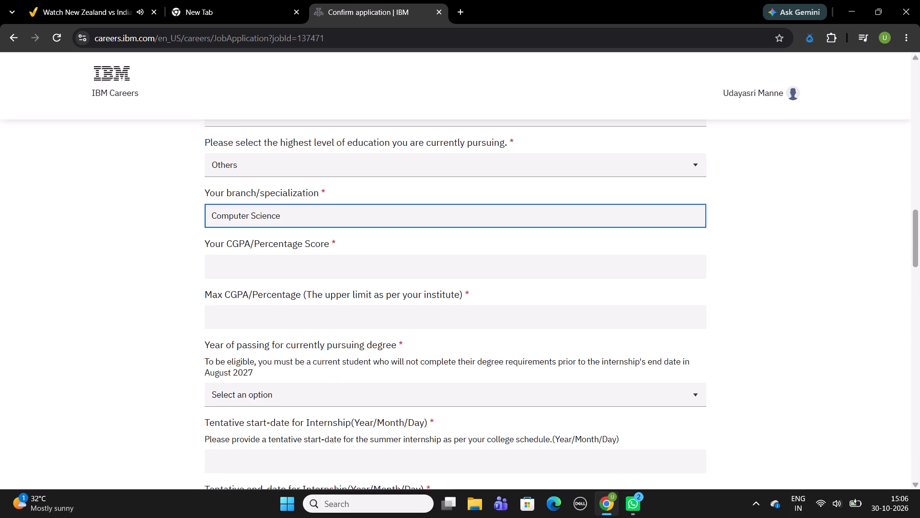
scroll(272, 264, down, 1)
click(292, 201)
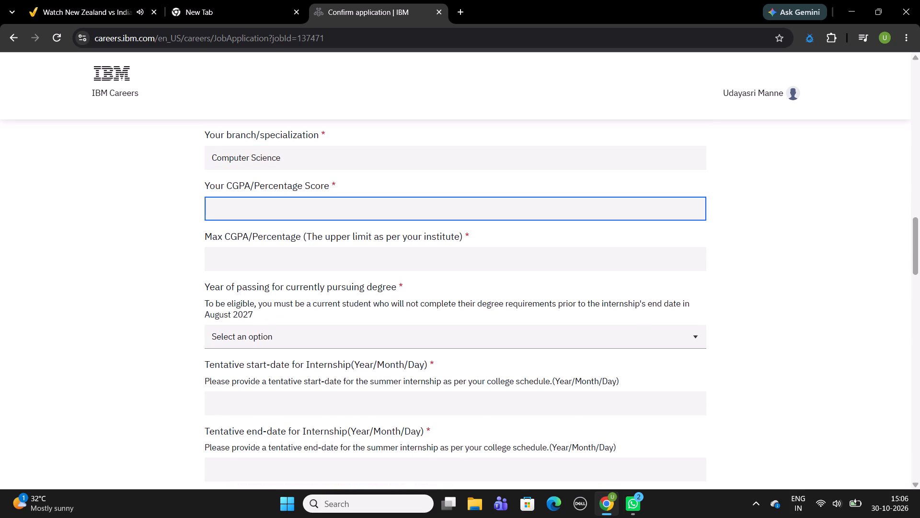
text(83)
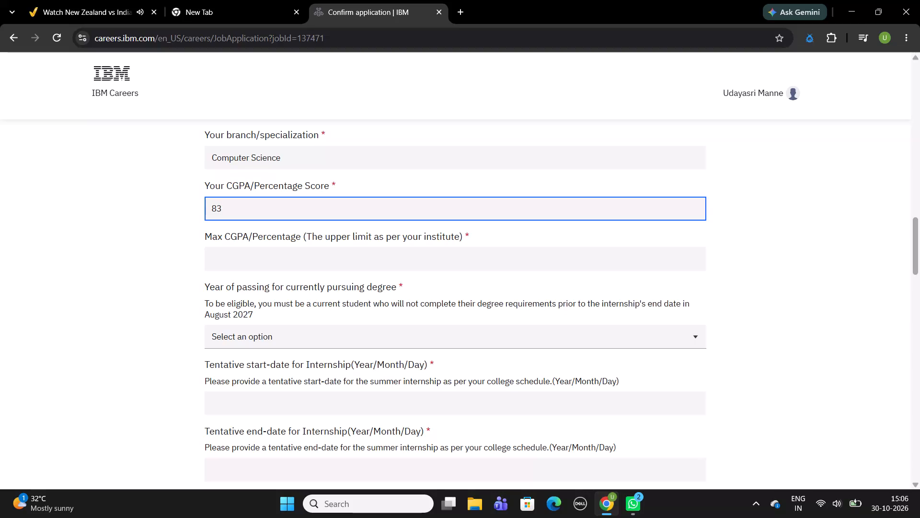
key(BackSpace)
text(.5)
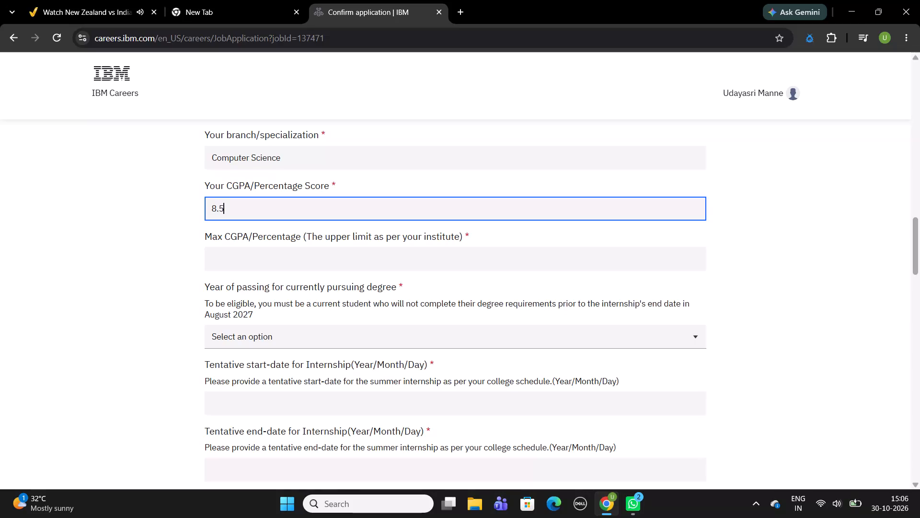
Start filling in the maximum CGPA/percentage for the applicant's institute.
scroll(292, 201, down, 1)
click(332, 242)
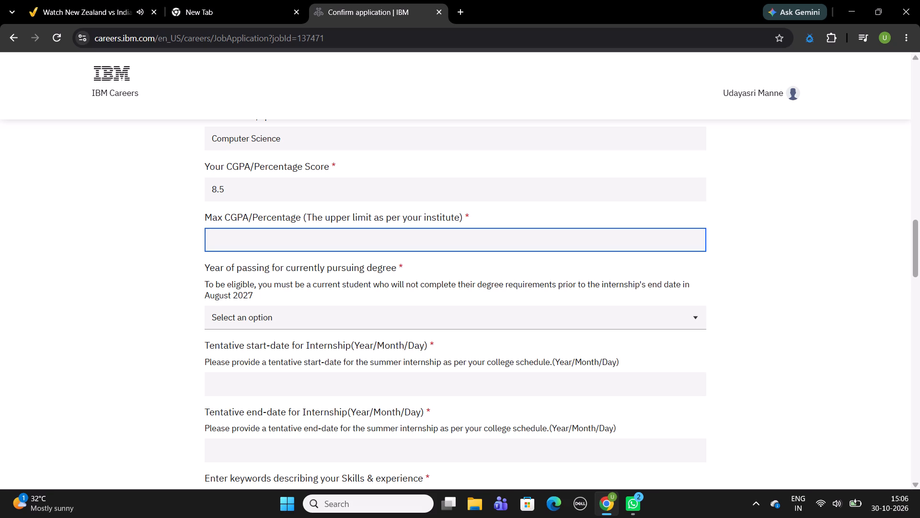
Enter 9.1 as the maximum CGPA/percentage for the applicant's institute.
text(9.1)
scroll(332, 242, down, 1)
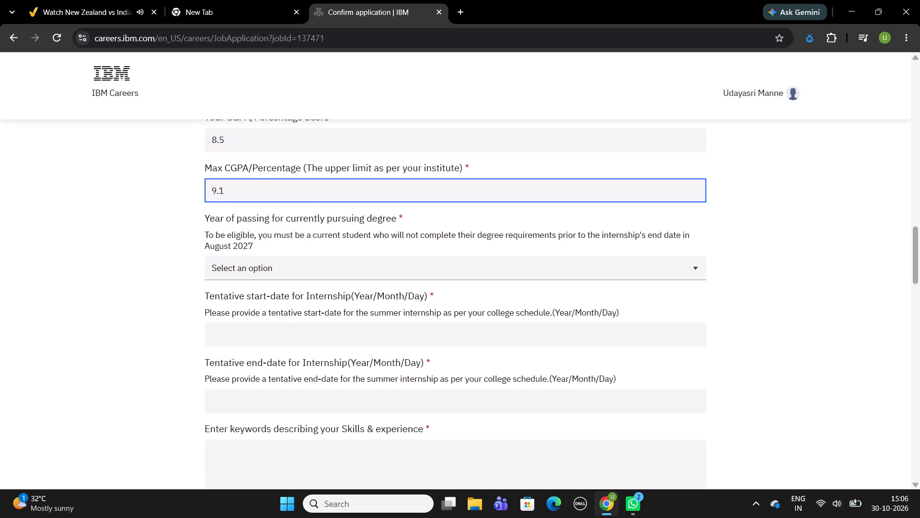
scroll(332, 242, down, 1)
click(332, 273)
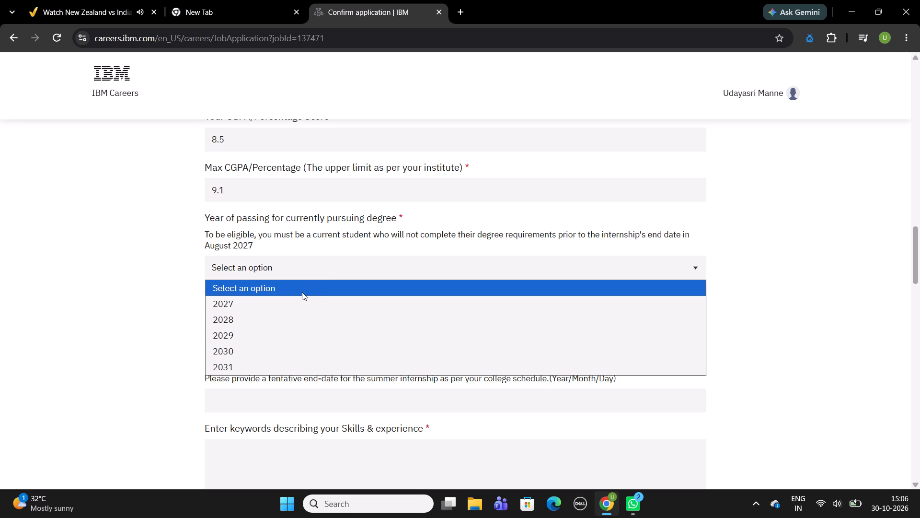
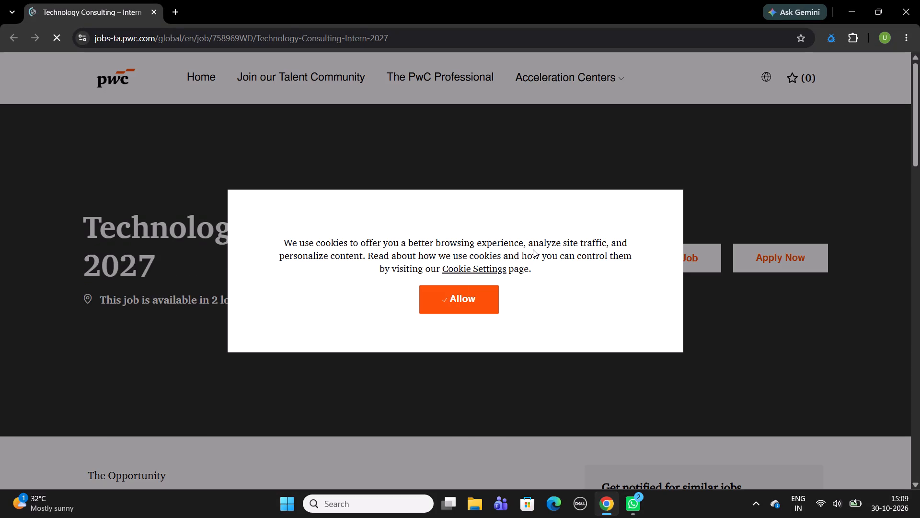
Allow cookies on the PwC Technology Consulting – Intern – 2027 job page.
click(470, 298)
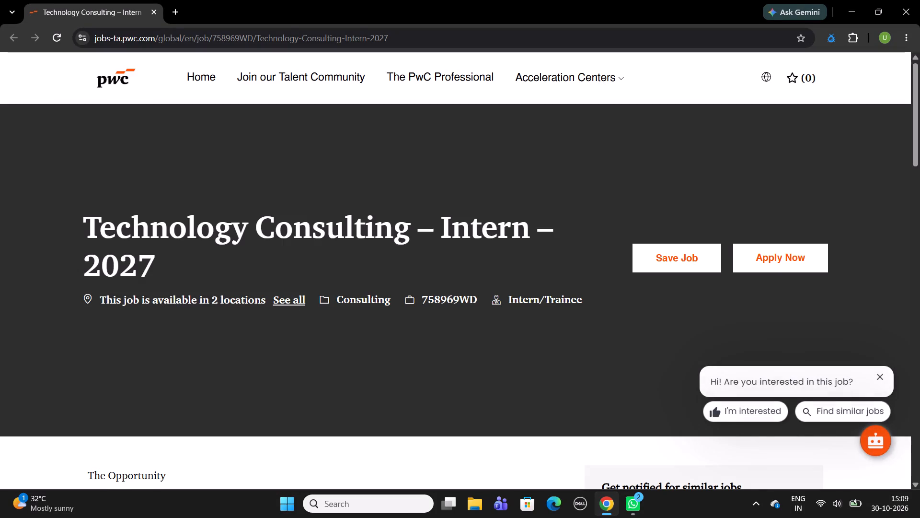
Read through the PwC Technology Consulting – Intern – 2027 posting, including its responsibilities, must-have requirements and preferred qualities.
scroll(470, 298, down, 4)
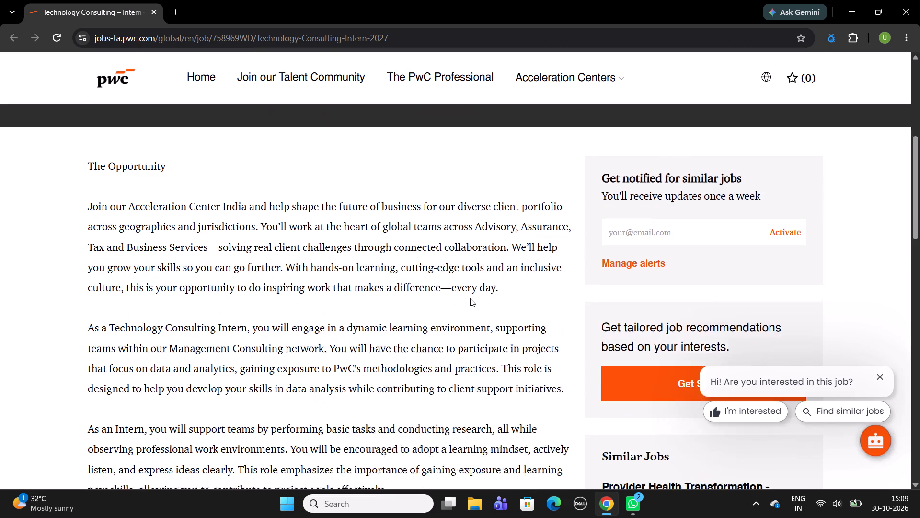
scroll(470, 298, down, 5)
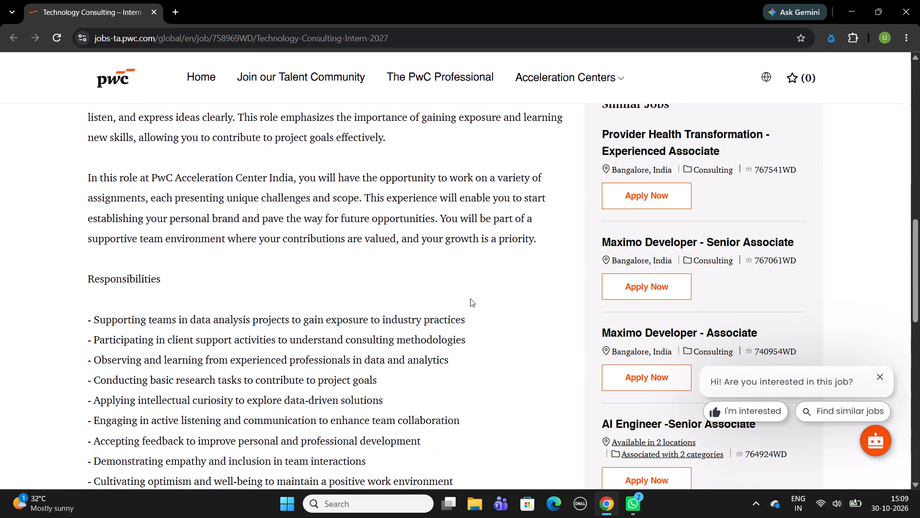
scroll(470, 298, down, 1)
scroll(470, 298, up, 3)
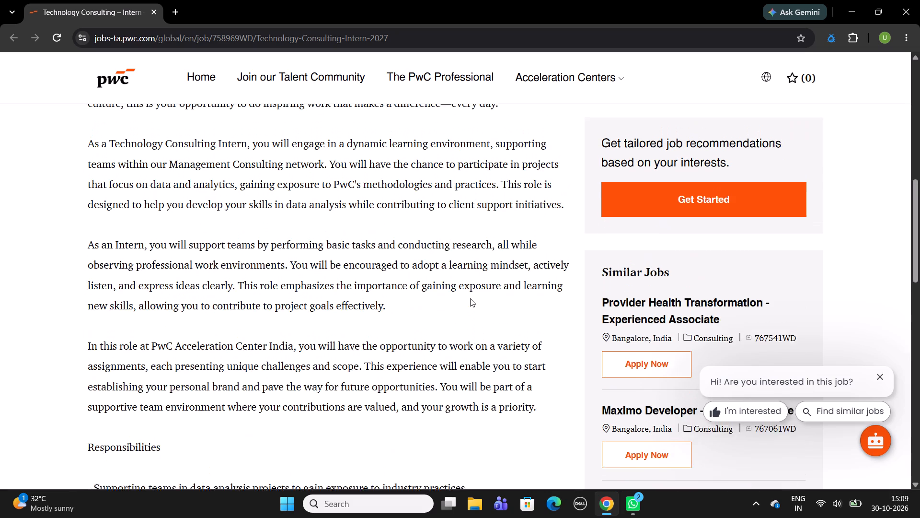
scroll(470, 298, down, 5)
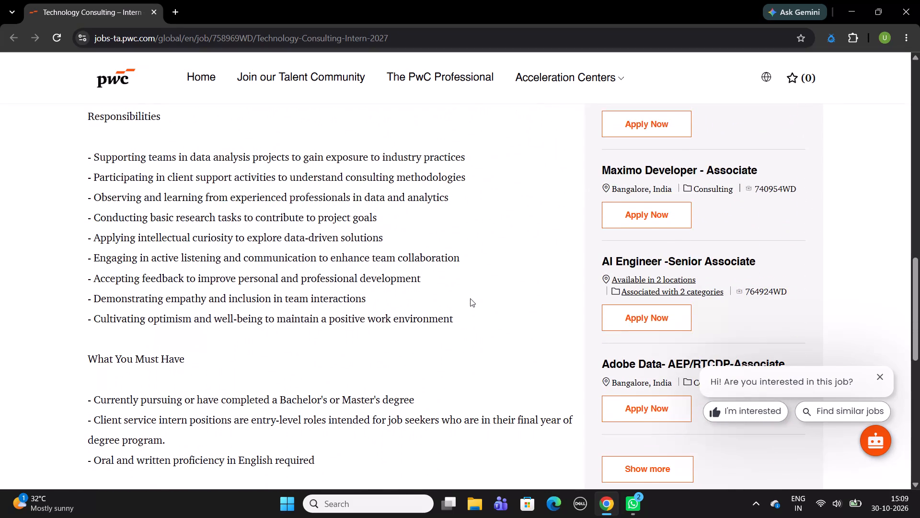
scroll(470, 298, down, 4)
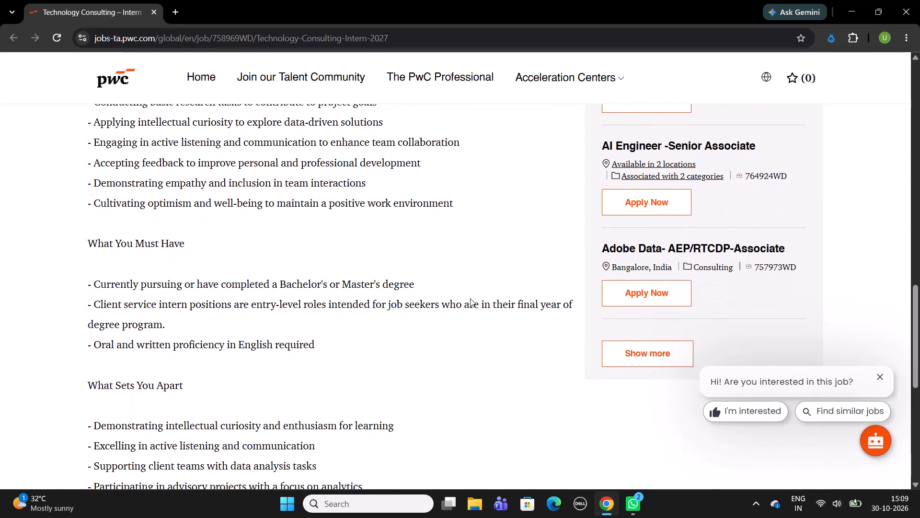
scroll(470, 298, down, 4)
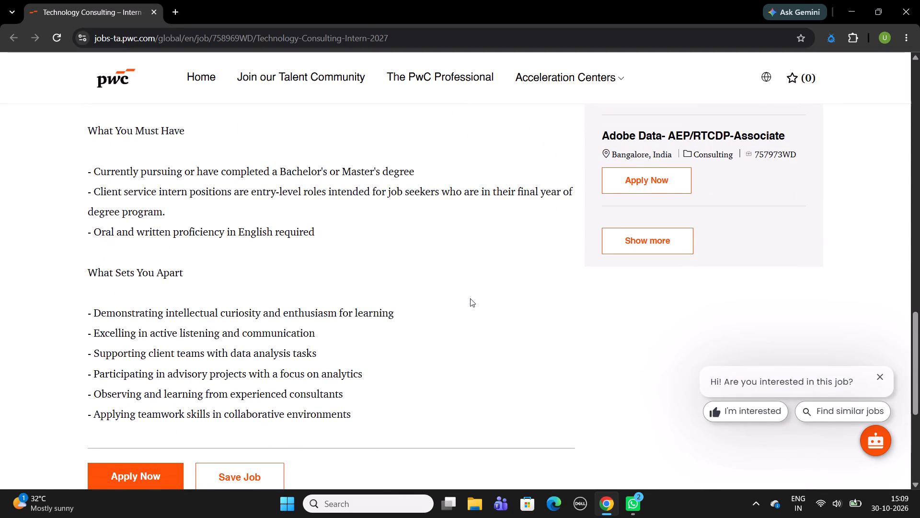
scroll(470, 298, down, 1)
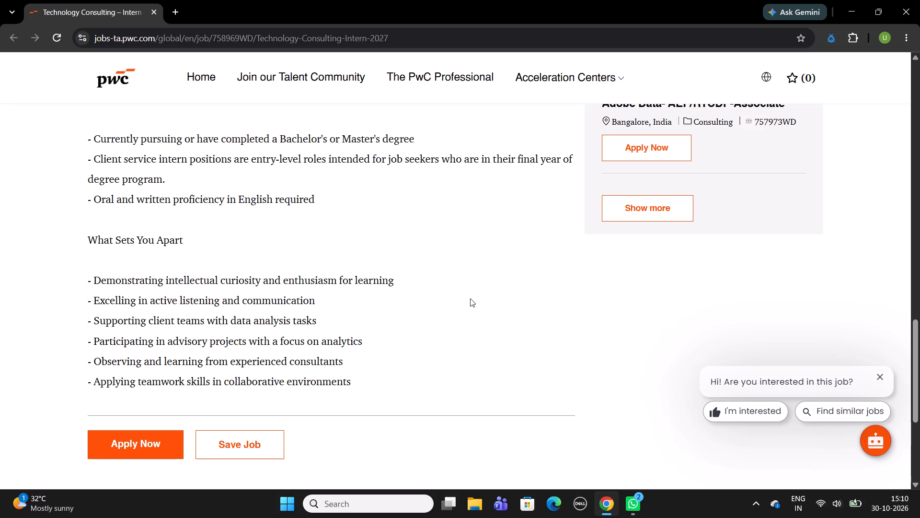
View the full list of locations for the Technology Consulting – Intern – 2027 job, and close it.
scroll(470, 298, up, 1)
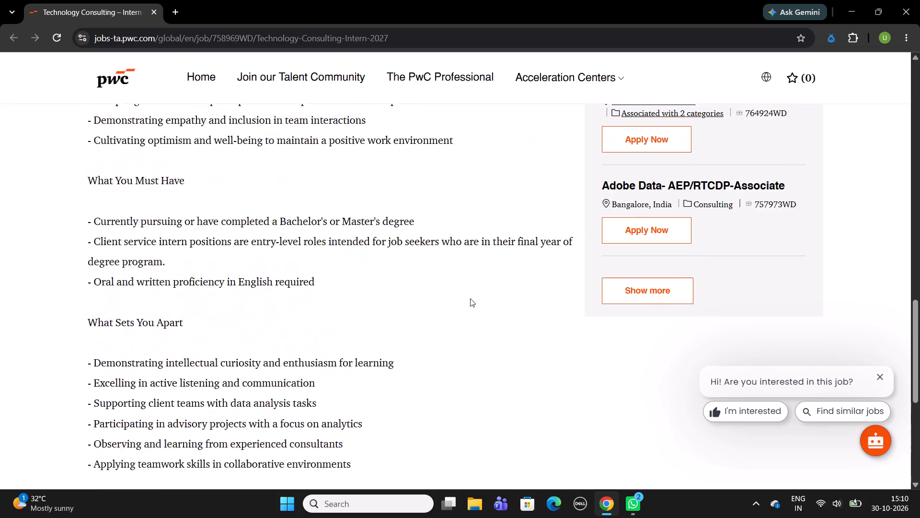
scroll(470, 298, up, 5)
scroll(470, 298, down, 1)
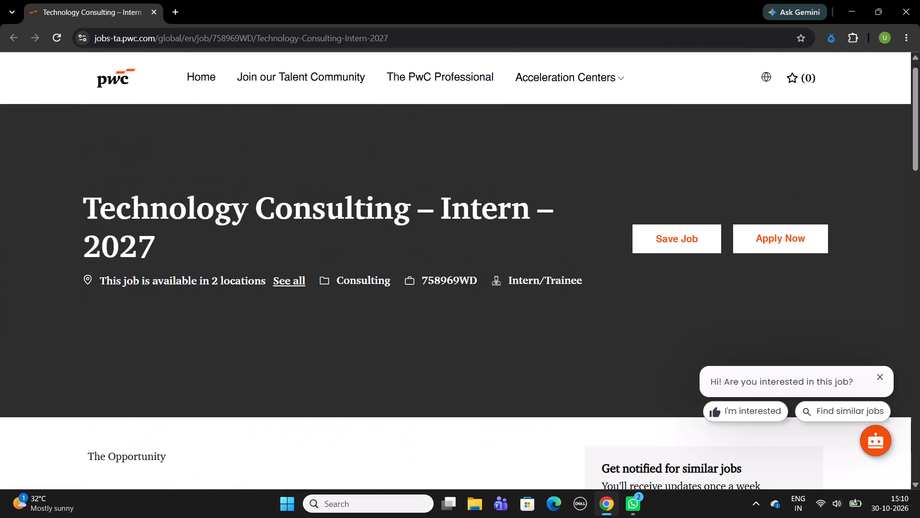
scroll(470, 298, down, 5)
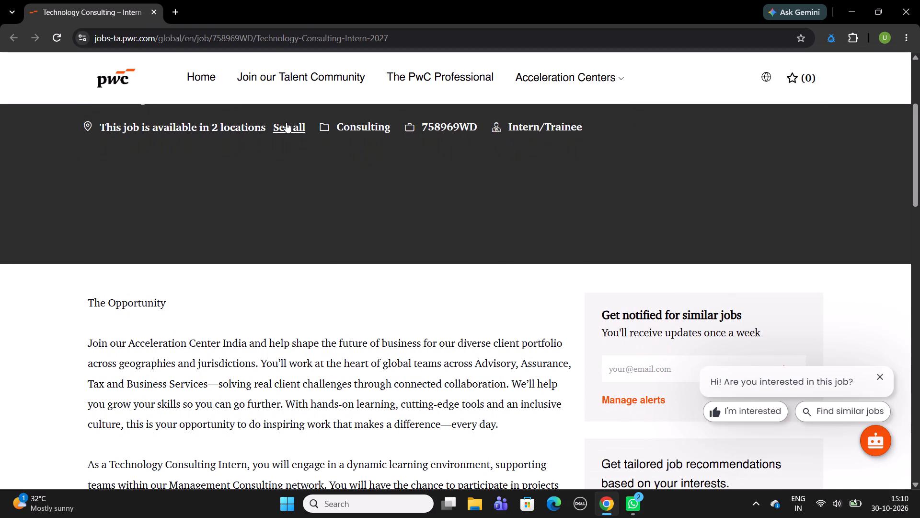
click(286, 122)
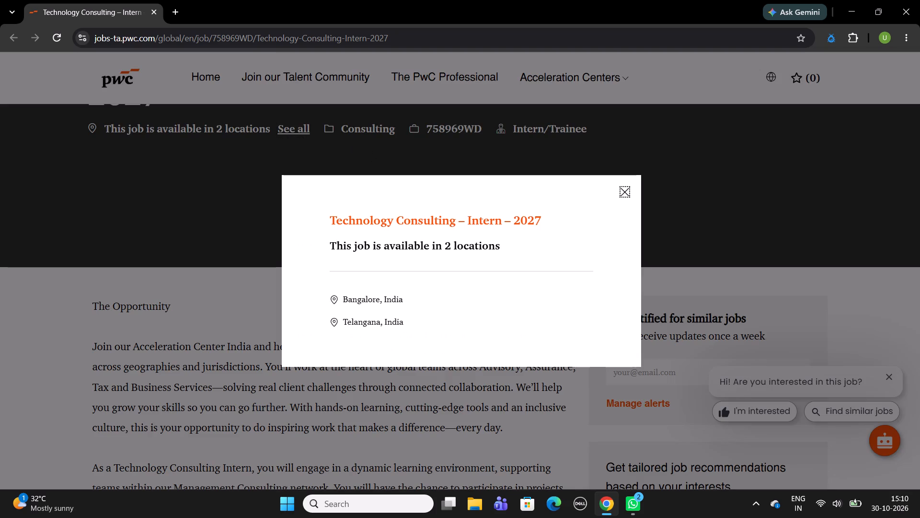
click(627, 187)
Copy the full job description, from The Opportunity heading through the last line of What Sets You Apart.
scroll(230, 350, down, 2)
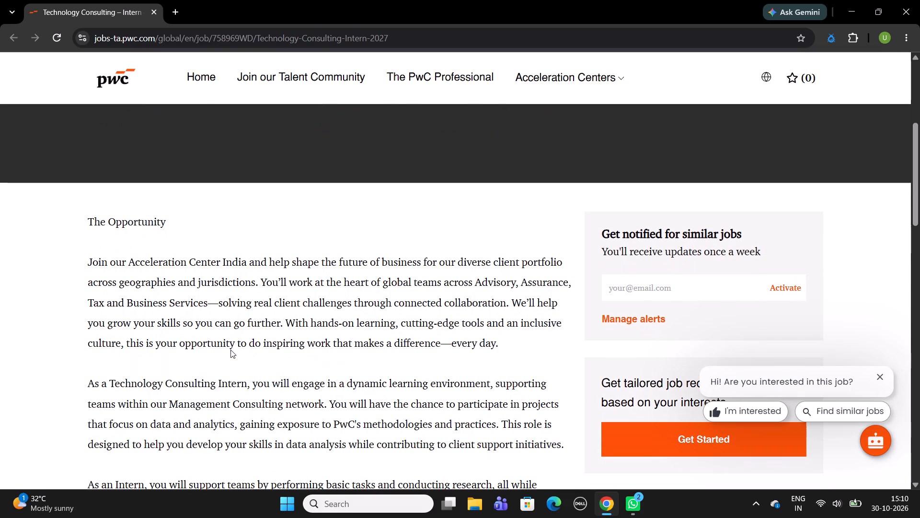
drag(85, 214, 126, 281)
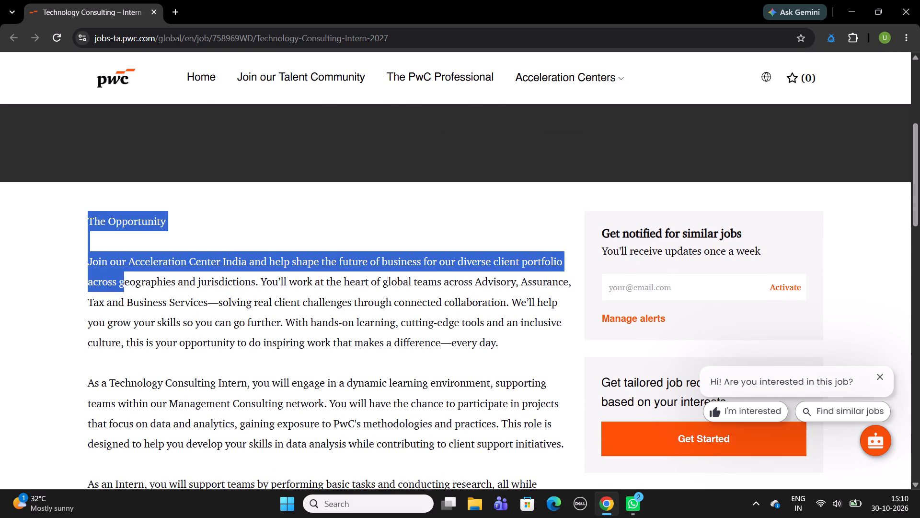
drag(126, 281, 310, 162)
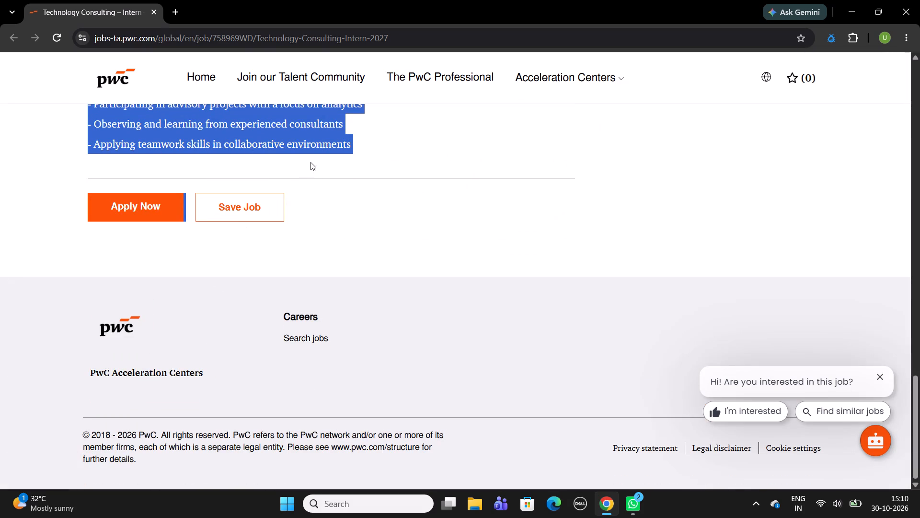
drag(310, 162, 349, 154)
key(ctrl+c)
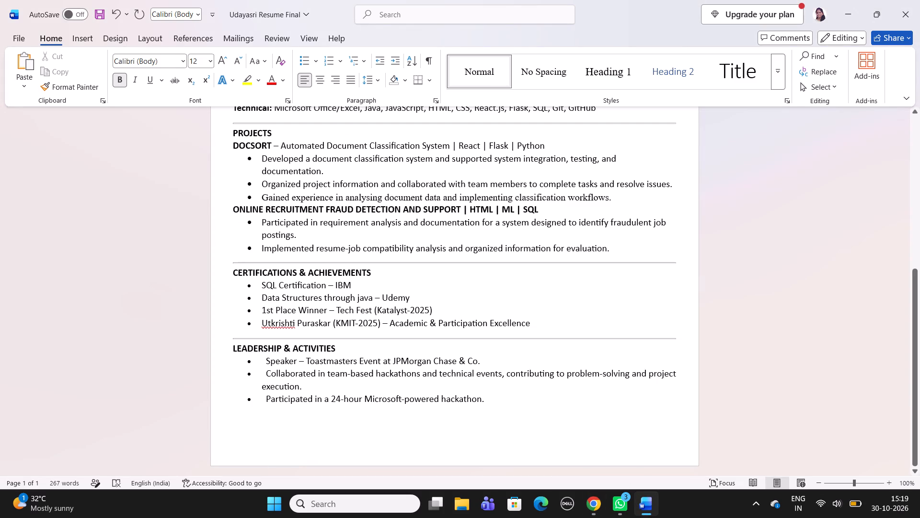
click(678, 254)
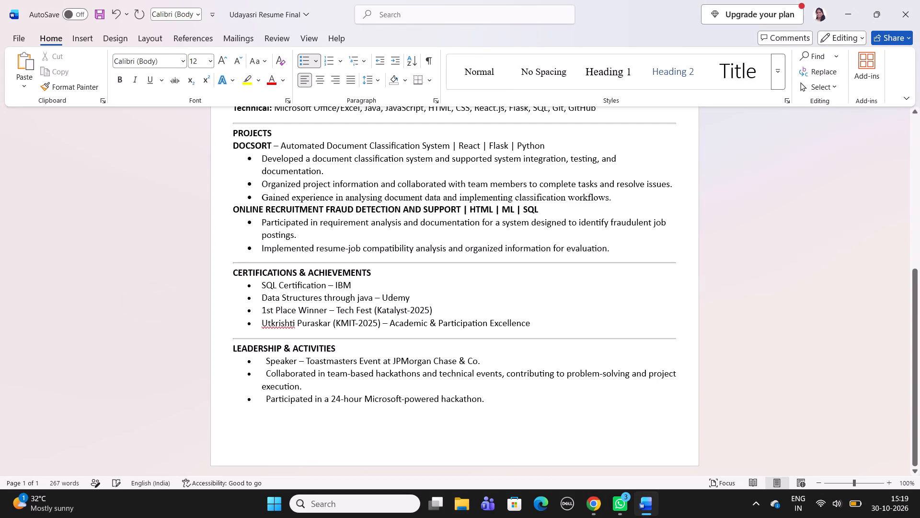
click(678, 264)
key(Return)
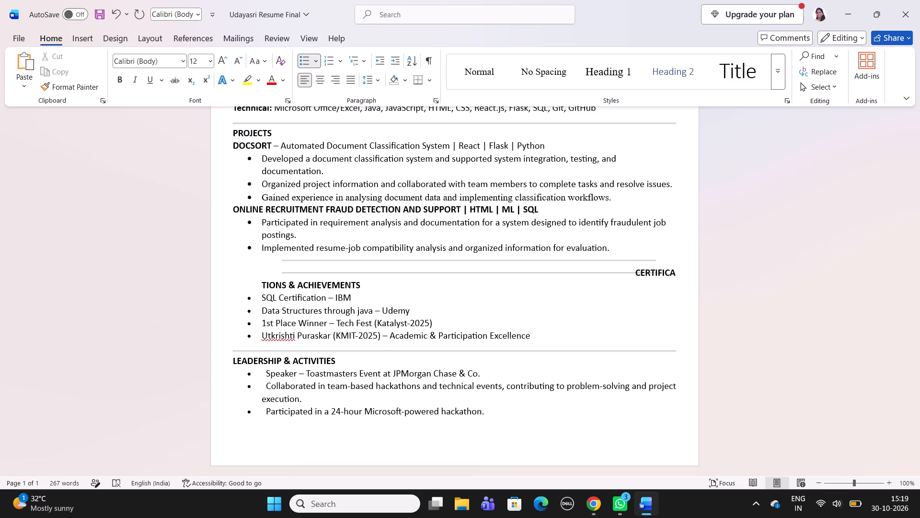
key(ctrl+v)
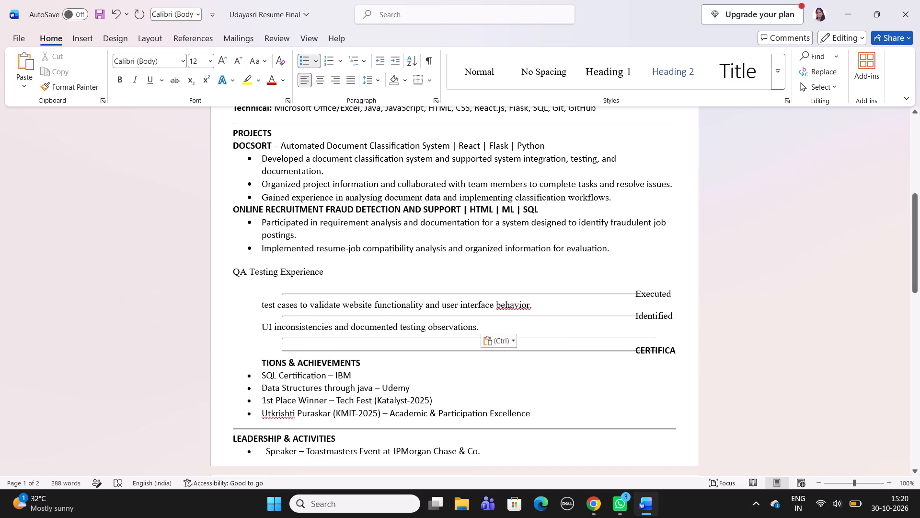
Remove the horizontal-line bullet from the CERTIFICATIONS & ACHIEVEMENTS heading so the heading sits unbroken on its own line.
click(635, 348)
key(Return)
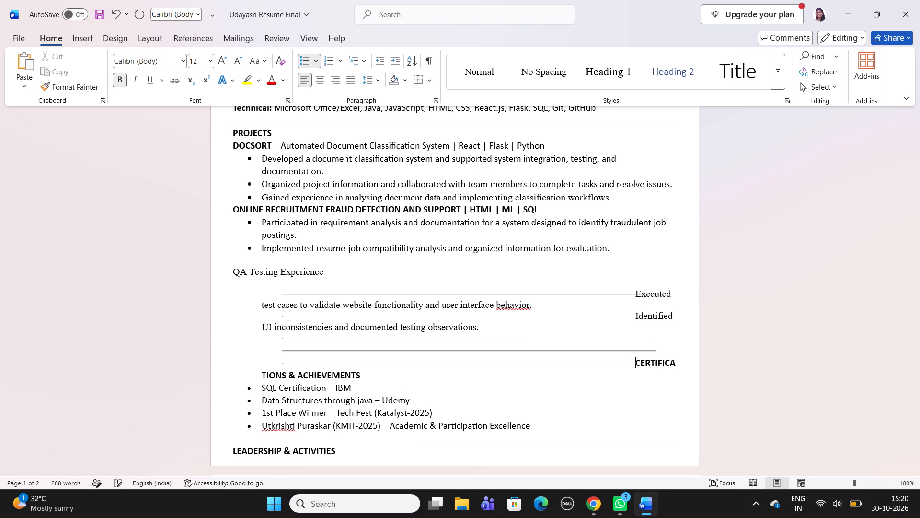
key(BackSpace)
key(BackSpace)
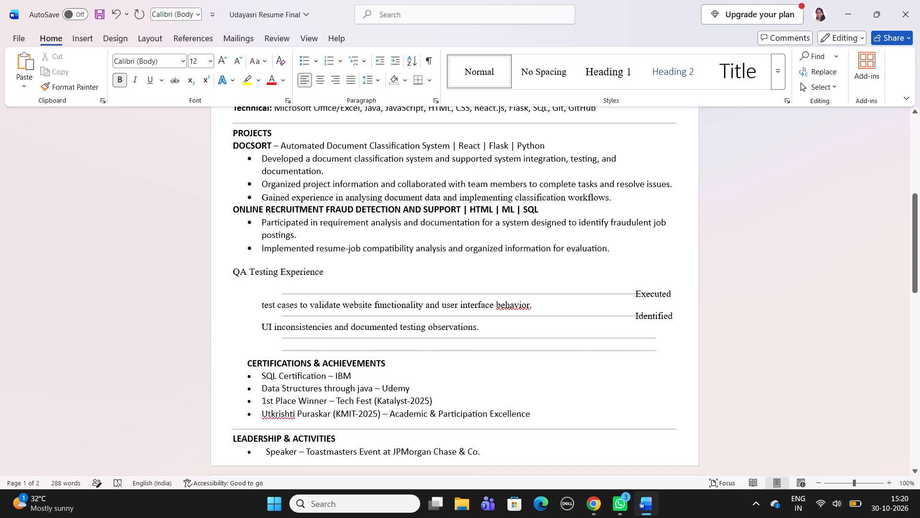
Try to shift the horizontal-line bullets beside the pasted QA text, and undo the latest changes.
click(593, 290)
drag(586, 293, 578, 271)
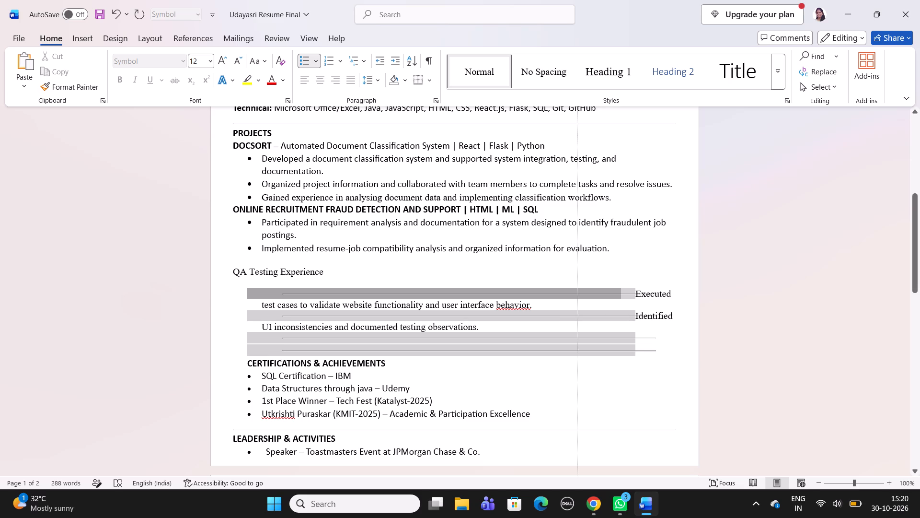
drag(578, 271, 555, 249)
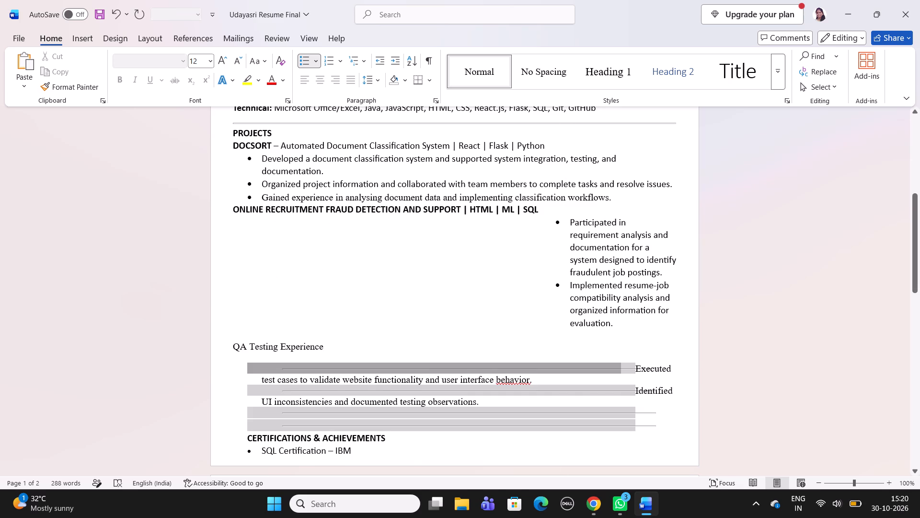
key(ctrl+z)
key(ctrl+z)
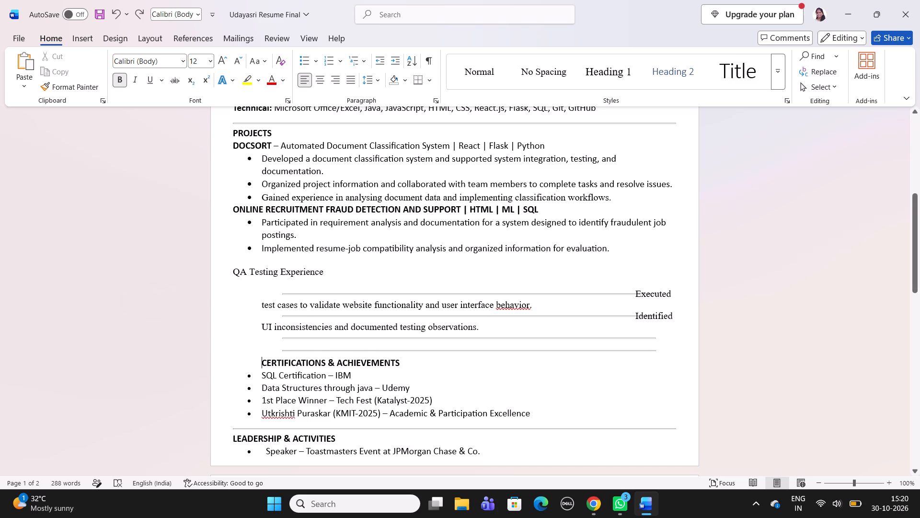
Remove the indent from the CERTIFICATIONS & ACHIEVEMENTS heading to align it with the other section headings.
key(BackSpace)
key(BackSpace)
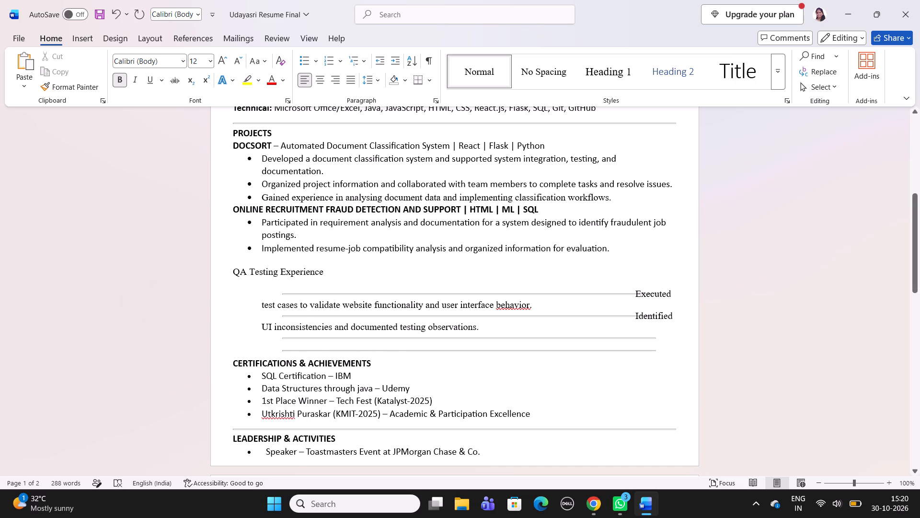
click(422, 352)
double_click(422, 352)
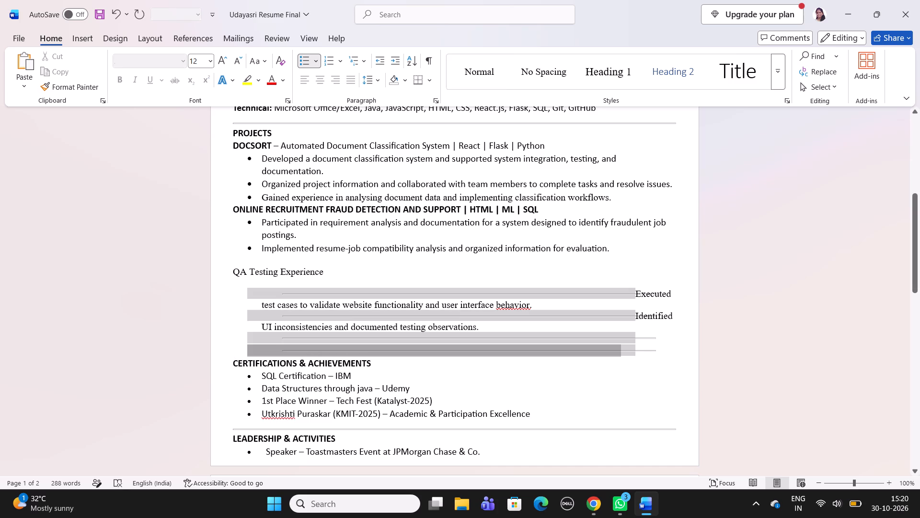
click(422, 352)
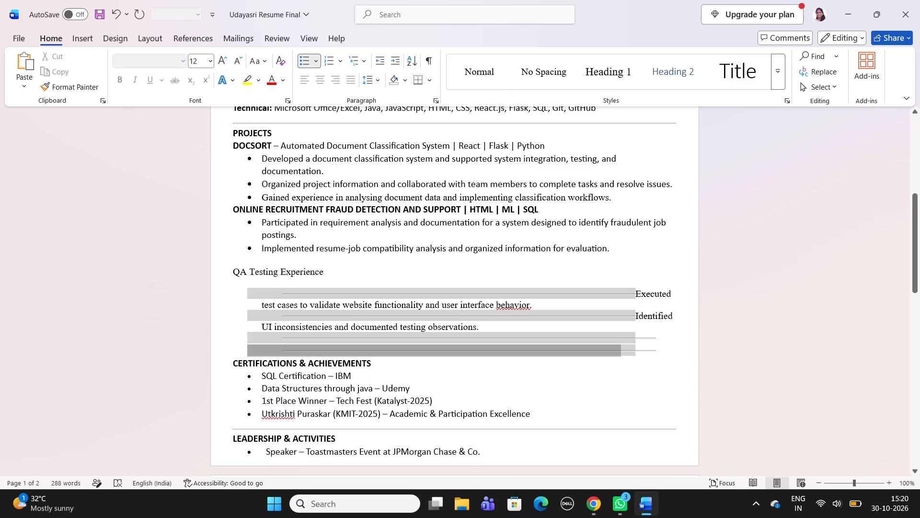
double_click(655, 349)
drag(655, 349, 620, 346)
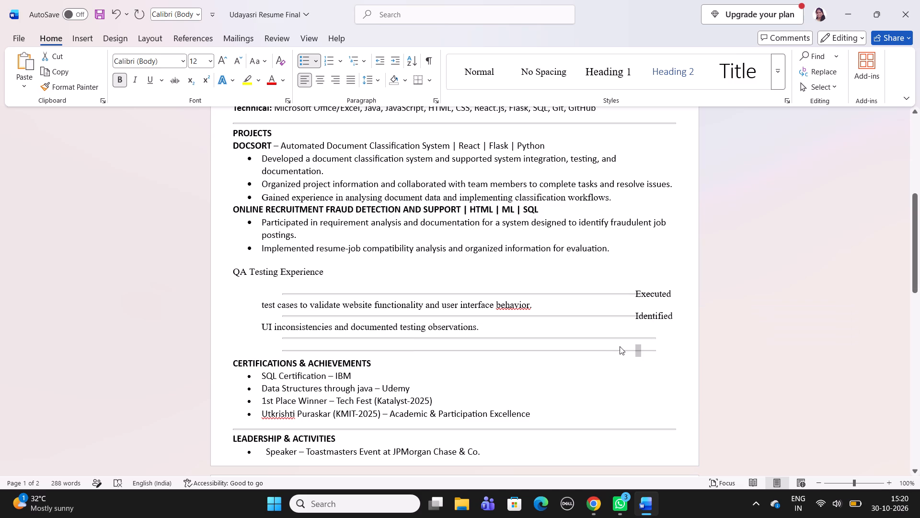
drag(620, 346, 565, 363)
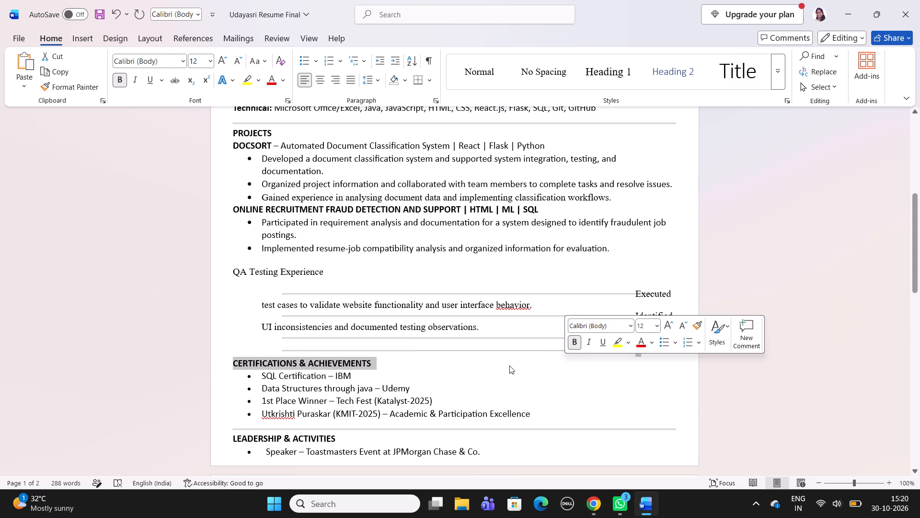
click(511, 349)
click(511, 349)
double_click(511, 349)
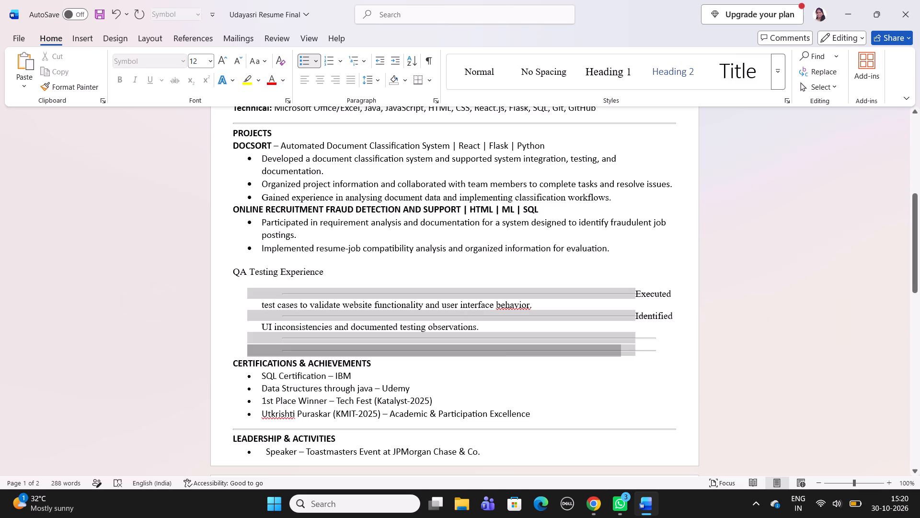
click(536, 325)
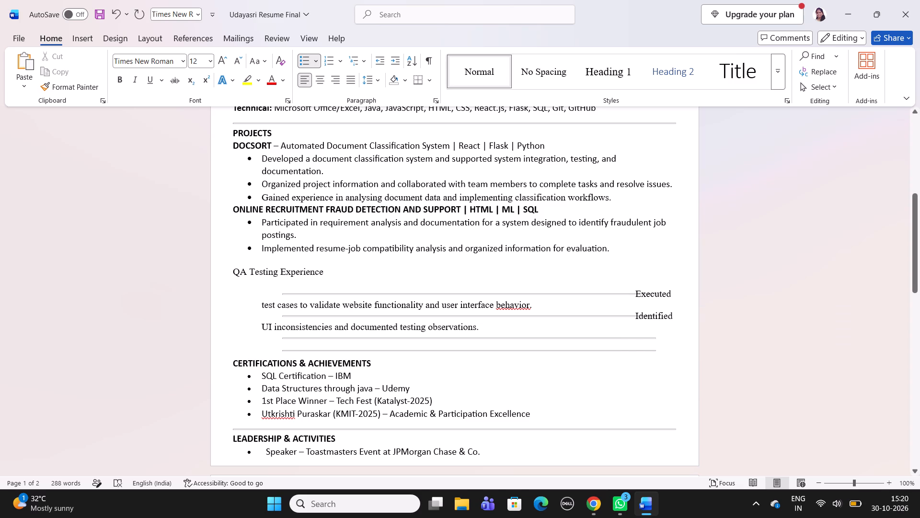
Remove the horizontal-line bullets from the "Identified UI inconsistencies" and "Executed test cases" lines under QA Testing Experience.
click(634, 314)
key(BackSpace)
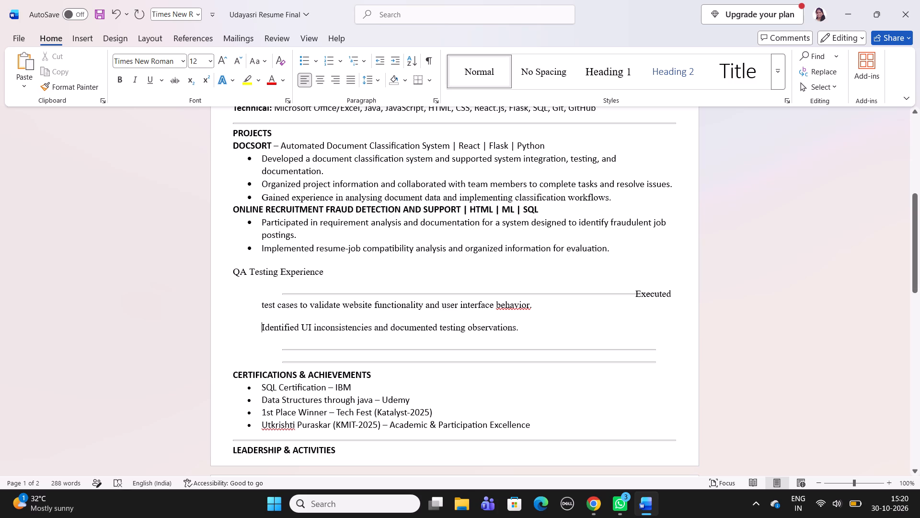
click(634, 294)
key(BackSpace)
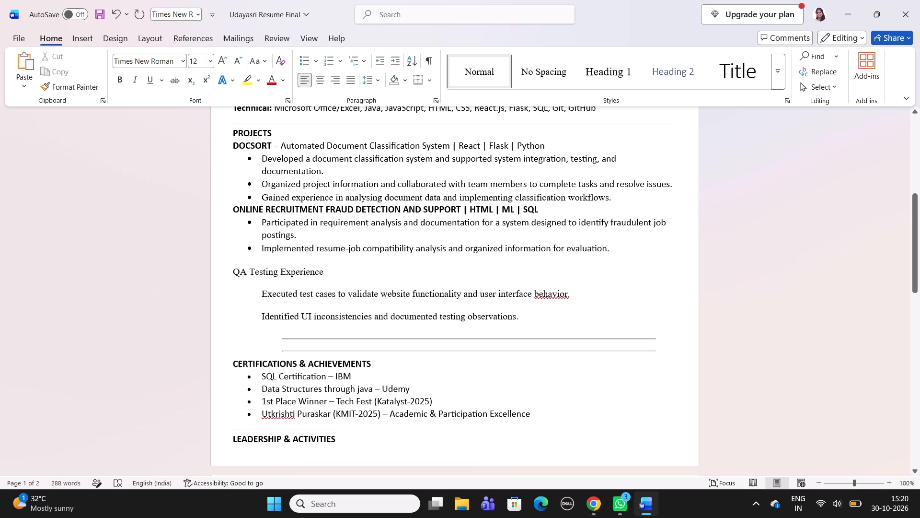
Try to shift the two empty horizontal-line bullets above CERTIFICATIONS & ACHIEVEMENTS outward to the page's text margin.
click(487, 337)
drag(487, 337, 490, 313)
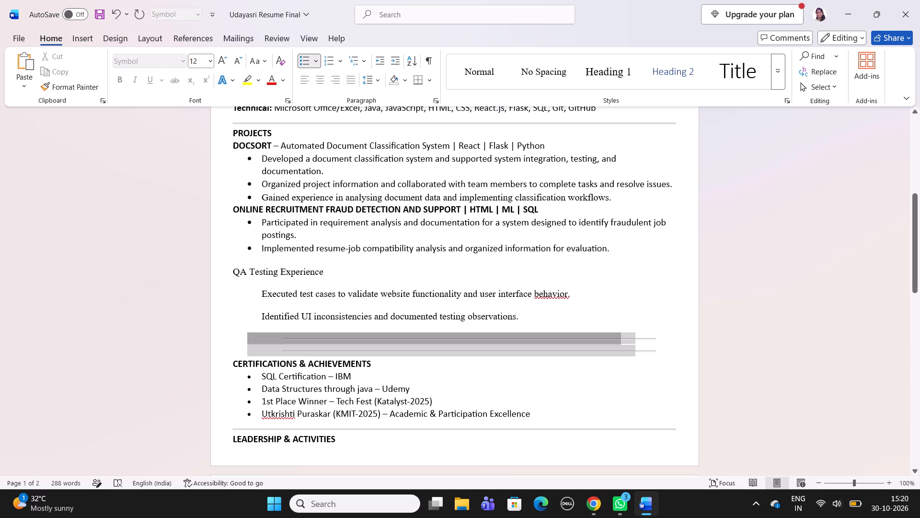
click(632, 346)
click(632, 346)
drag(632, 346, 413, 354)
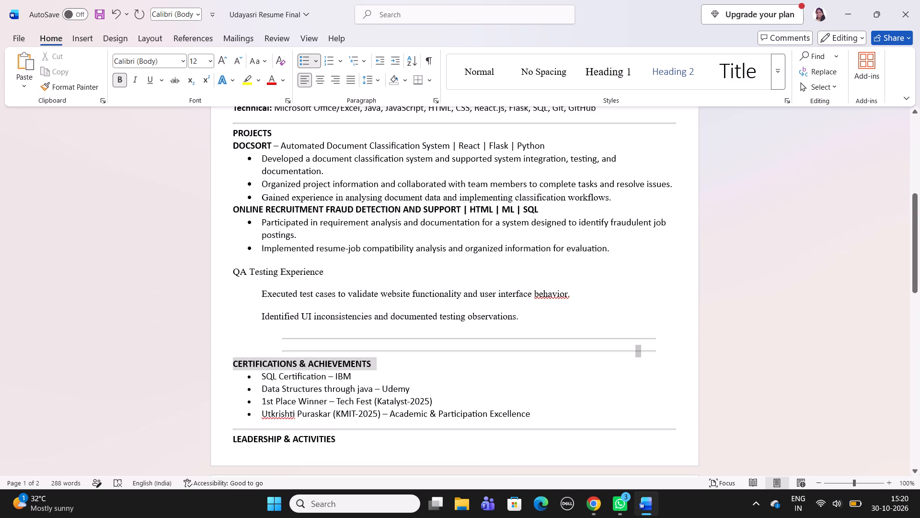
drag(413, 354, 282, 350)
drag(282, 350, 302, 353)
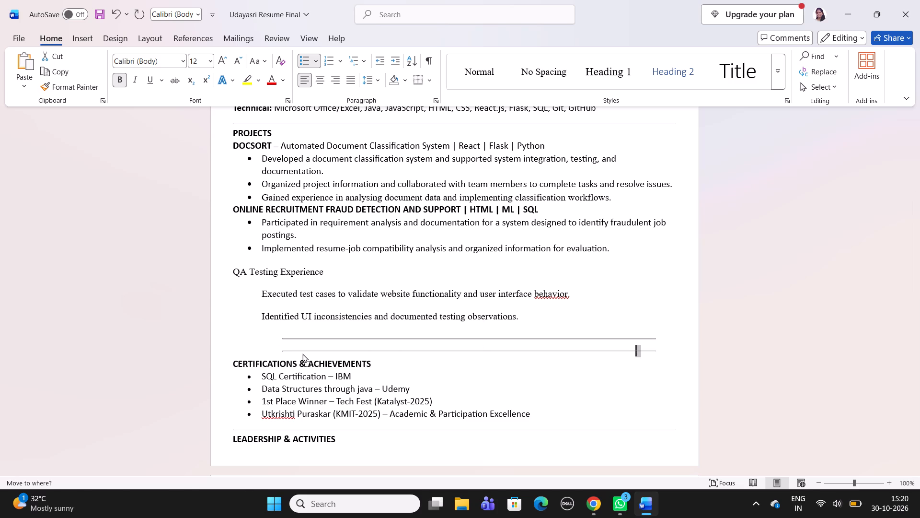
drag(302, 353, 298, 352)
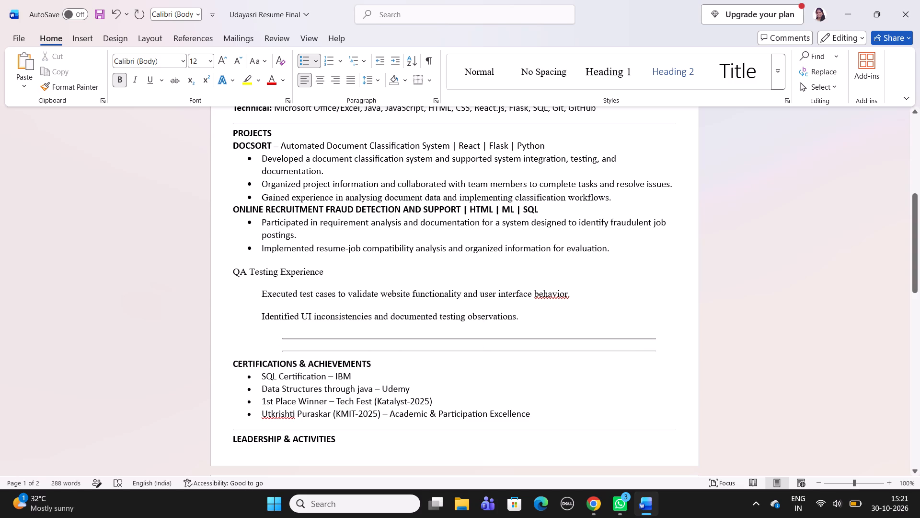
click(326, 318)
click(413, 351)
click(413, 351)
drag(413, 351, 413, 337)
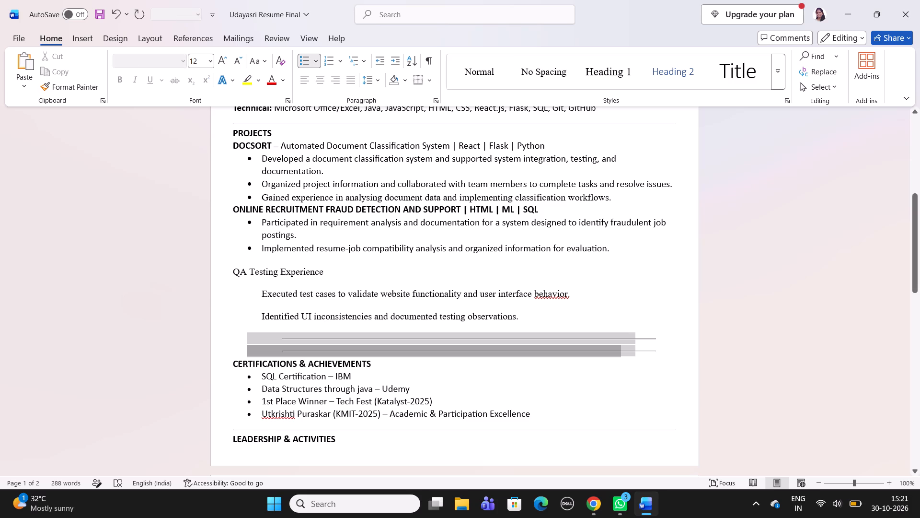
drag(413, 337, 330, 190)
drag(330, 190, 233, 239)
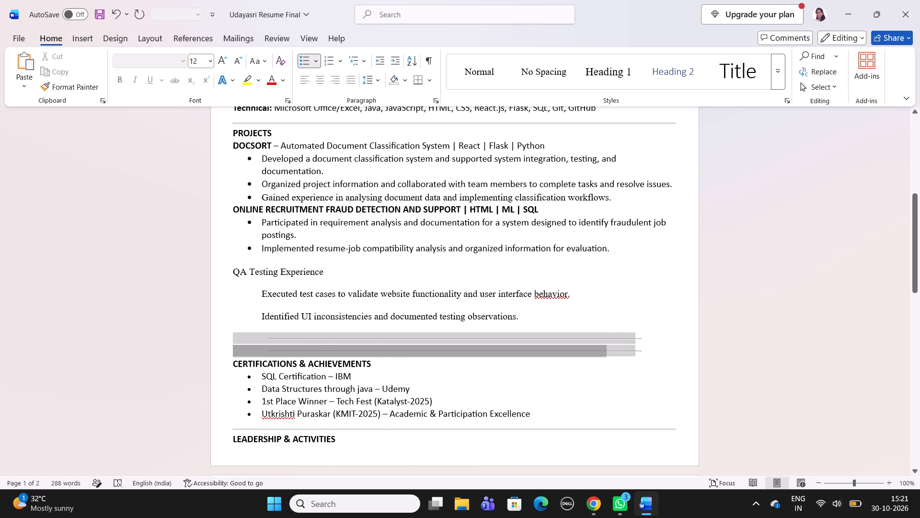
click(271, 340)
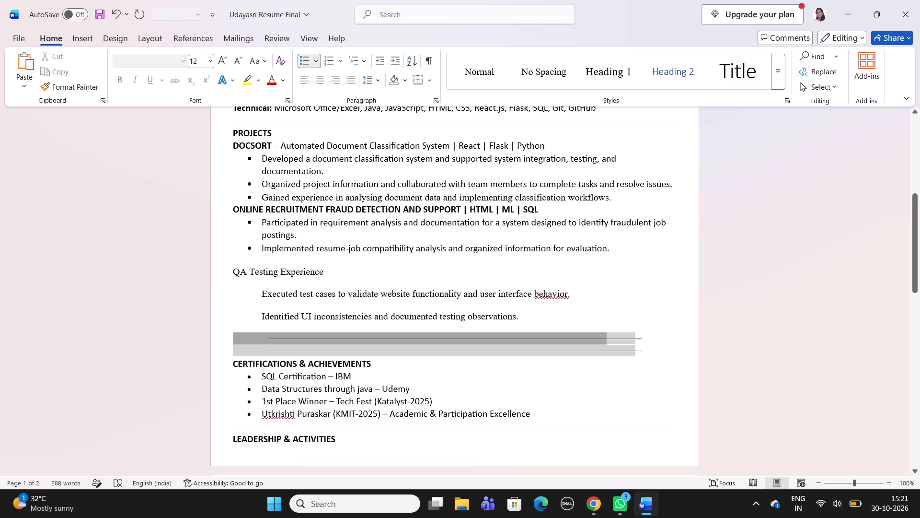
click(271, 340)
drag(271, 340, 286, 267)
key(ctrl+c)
Delete the upper of the two horizontal-line bullets below the QA text, together with its empty paragraph.
click(654, 343)
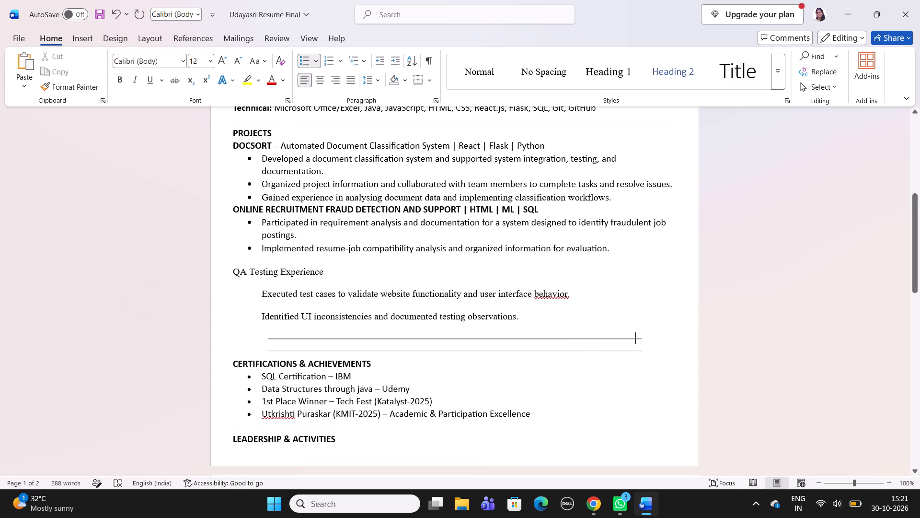
key(BackSpace)
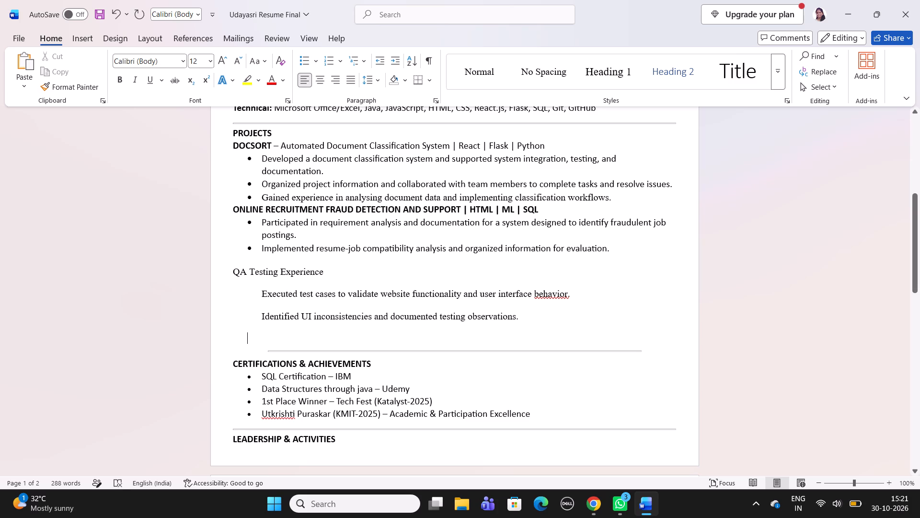
key(Down)
key(Down)
key(Left)
key(Left)
key(Left)
key(Left)
key(Left)
key(Left)
key(Left)
key(Left)
key(Left)
key(Left)
key(Left)
key(Left)
key(Left)
key(Left)
key(Left)
key(Left)
key(Left)
key(Left)
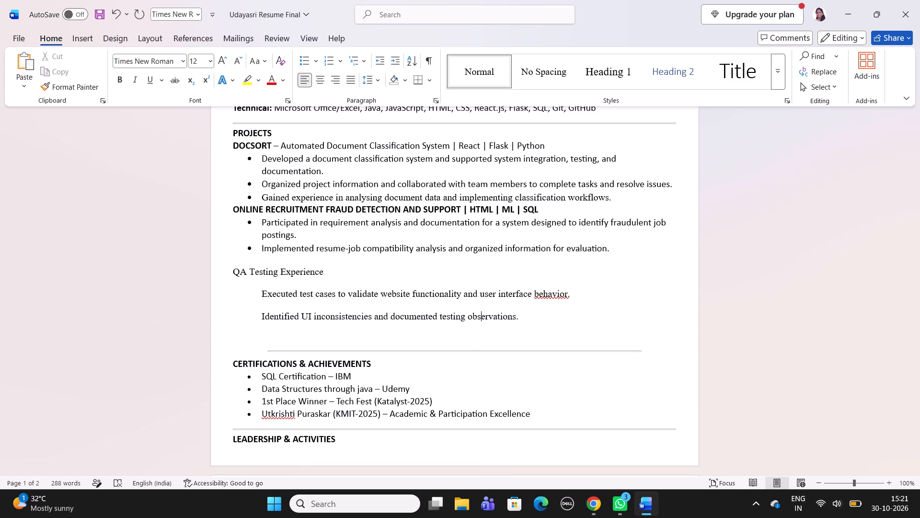
click(559, 331)
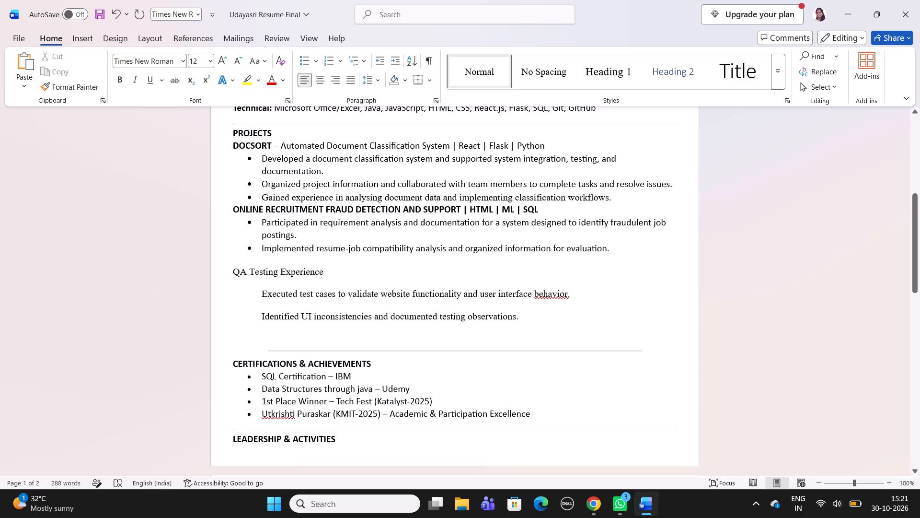
key(Down)
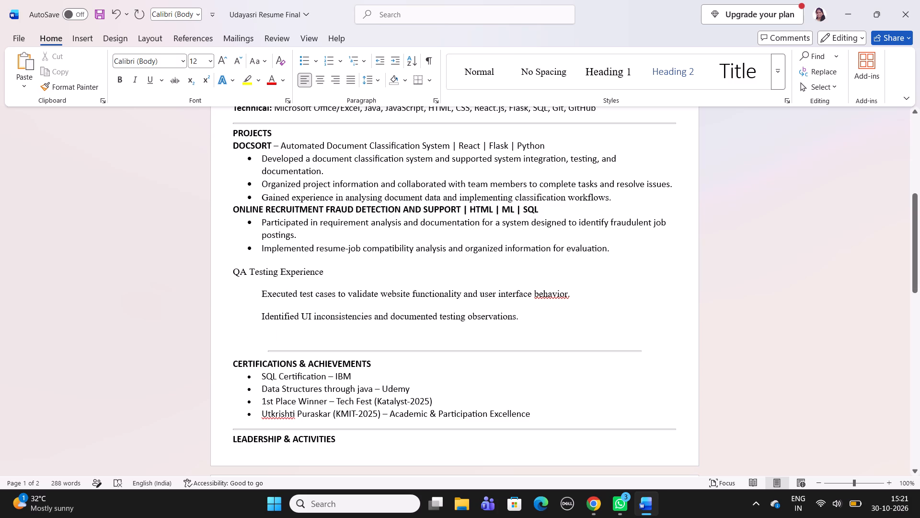
key(BackSpace)
key(BackSpace)
key(BackSpace)
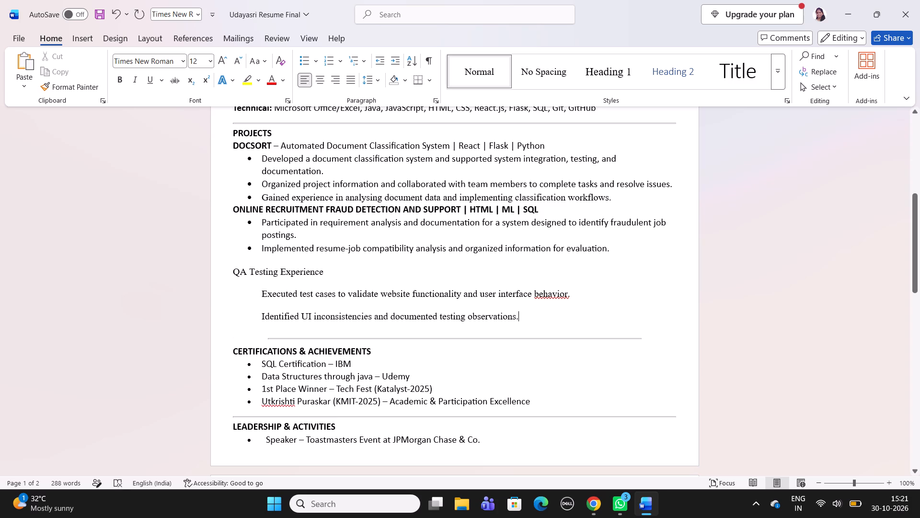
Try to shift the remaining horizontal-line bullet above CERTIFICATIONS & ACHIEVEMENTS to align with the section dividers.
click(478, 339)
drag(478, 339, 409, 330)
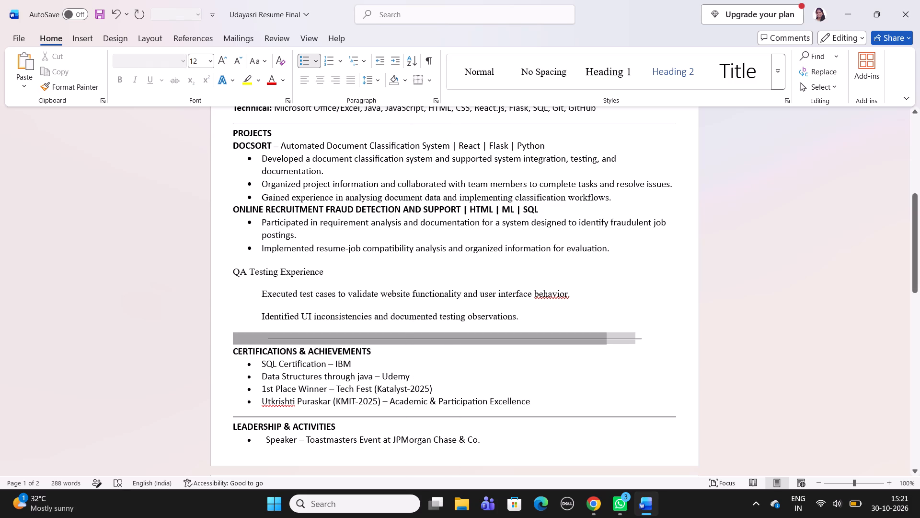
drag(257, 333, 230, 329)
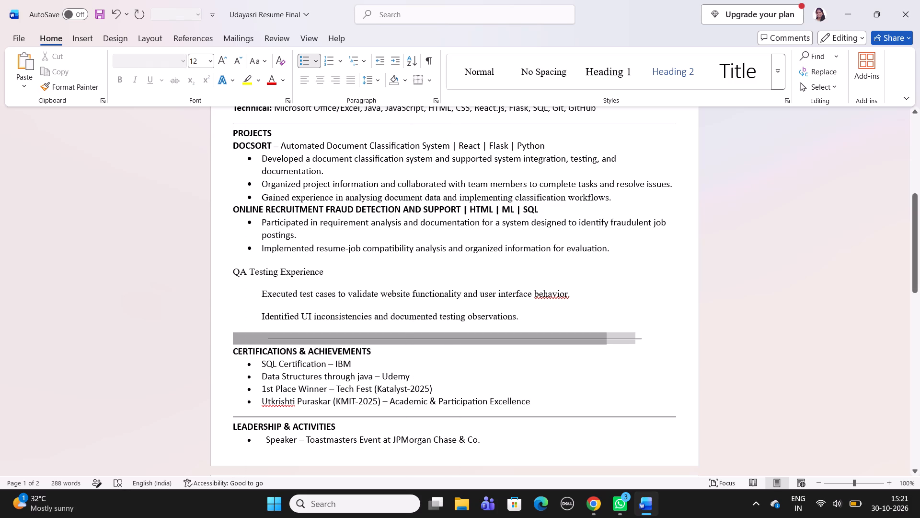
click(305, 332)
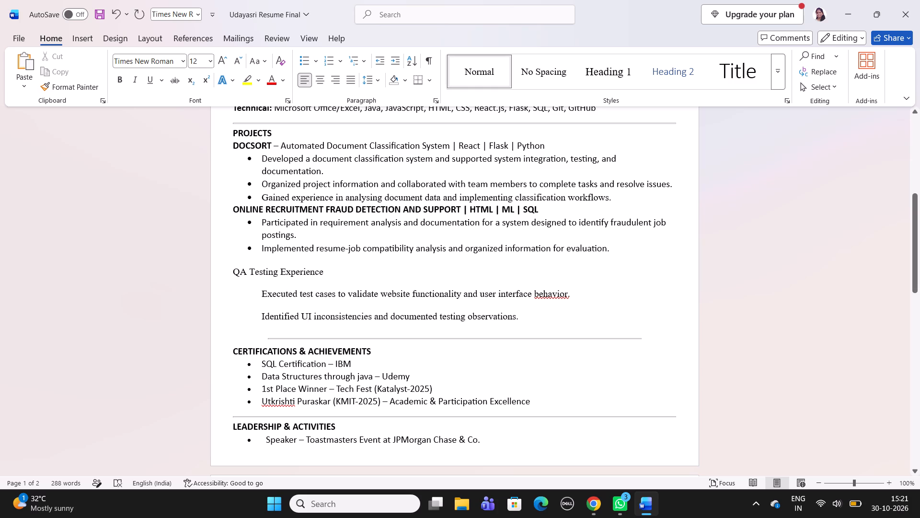
Paste the copied QA Testing Experience text with its round bullets directly before the existing QA Testing Experience heading.
click(310, 256)
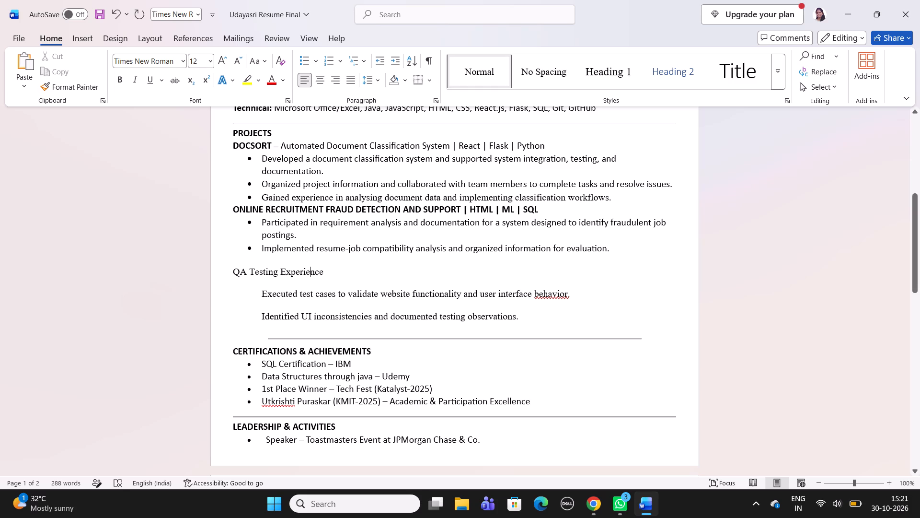
click(226, 268)
key(ctrl+v)
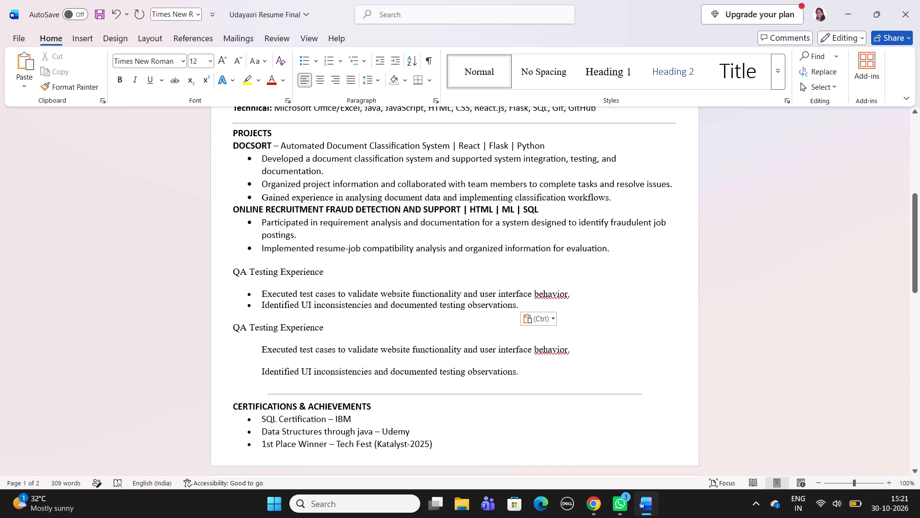
Delete the duplicate unbulleted QA Testing Experience block and the leftover horizontal-line bullet above CERTIFICATIONS & ACHIEVEMENTS.
drag(234, 324, 323, 351)
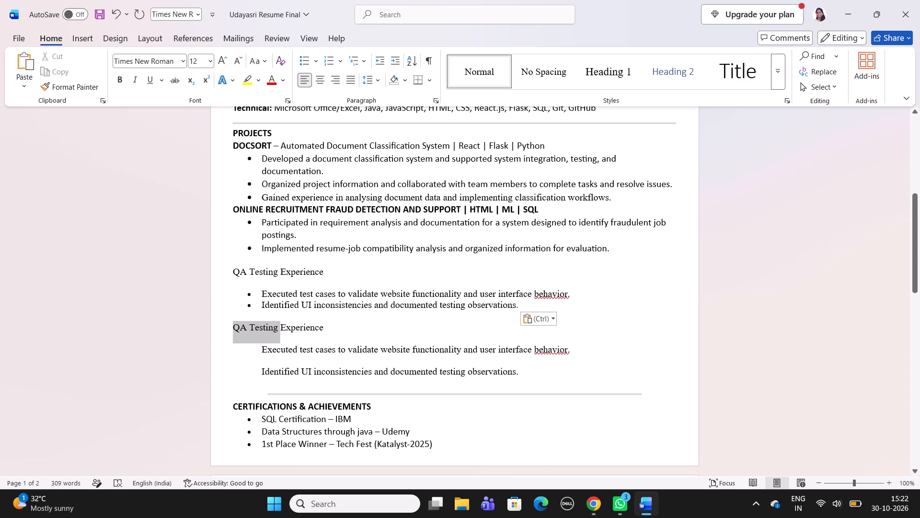
drag(323, 351, 572, 370)
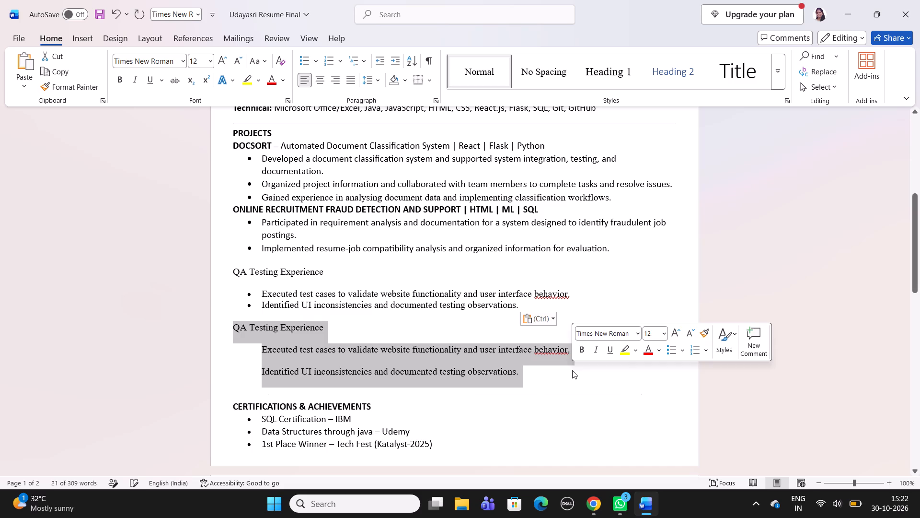
key(BackSpace)
key(BackSpace)
key(BackSpace)
key(BackSpace)
key(BackSpace)
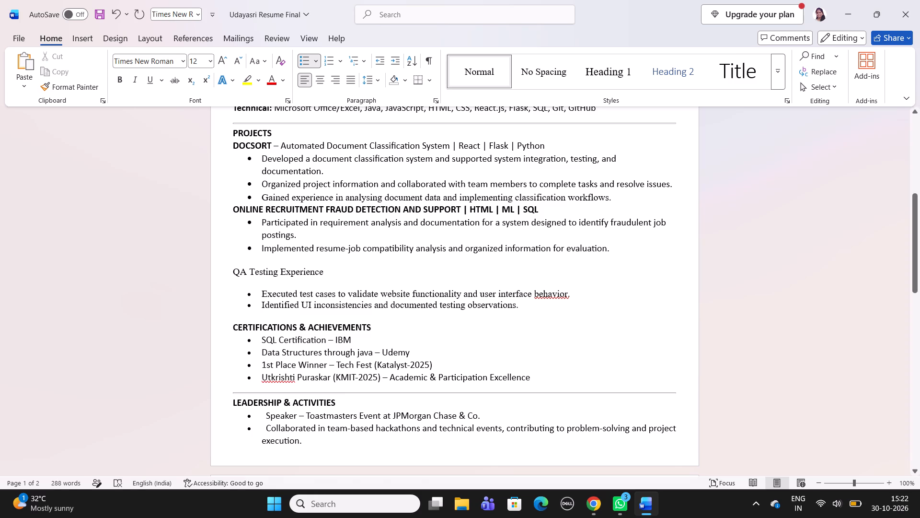
Make the QA Testing Experience heading bold.
drag(323, 273, 280, 277)
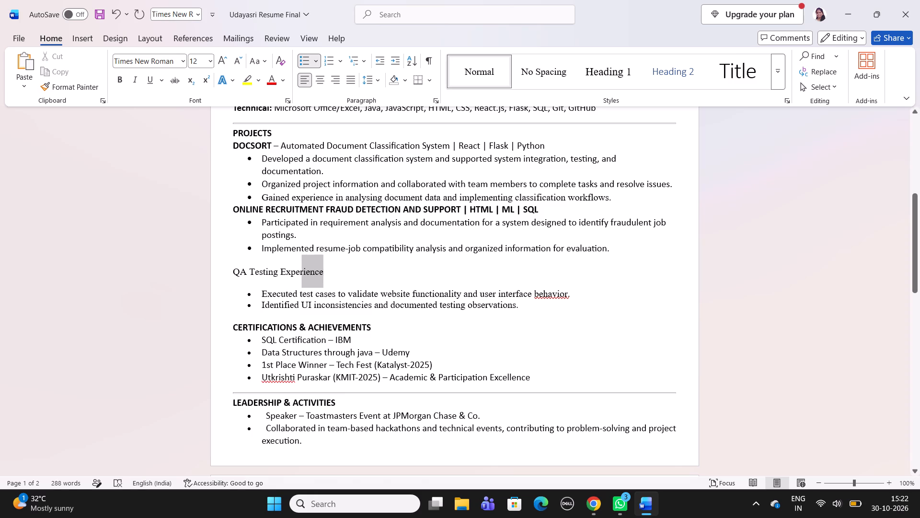
drag(280, 277, 233, 280)
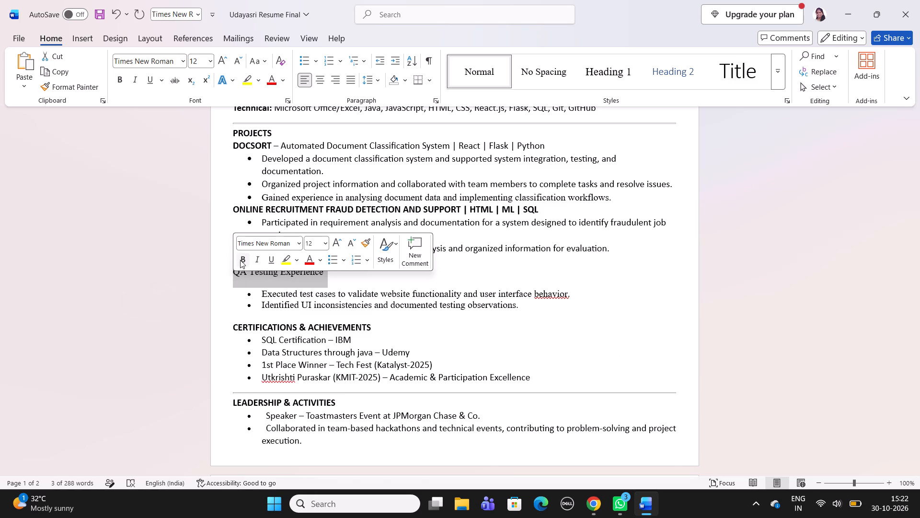
click(241, 260)
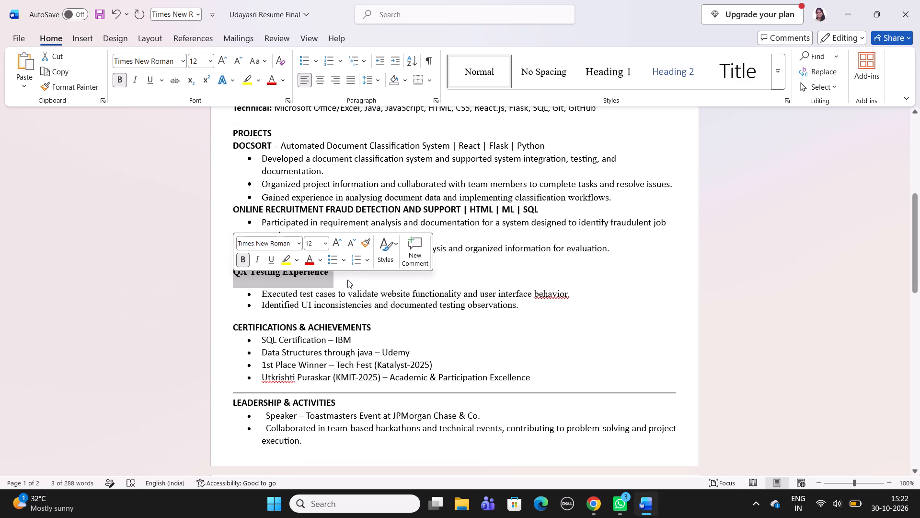
Append the date range "(Aug 2026 – Oct 2026)" to the end of the QA Testing Experience heading.
click(347, 280)
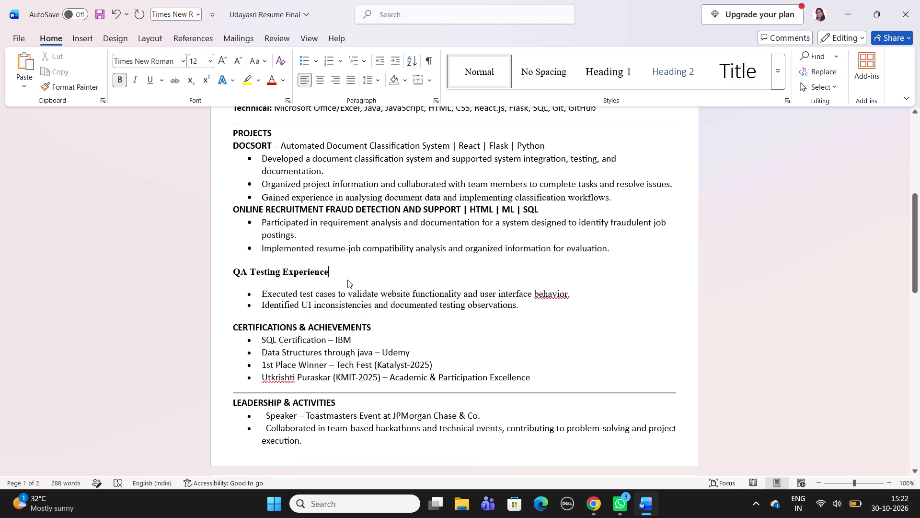
key(shift+parenleft)
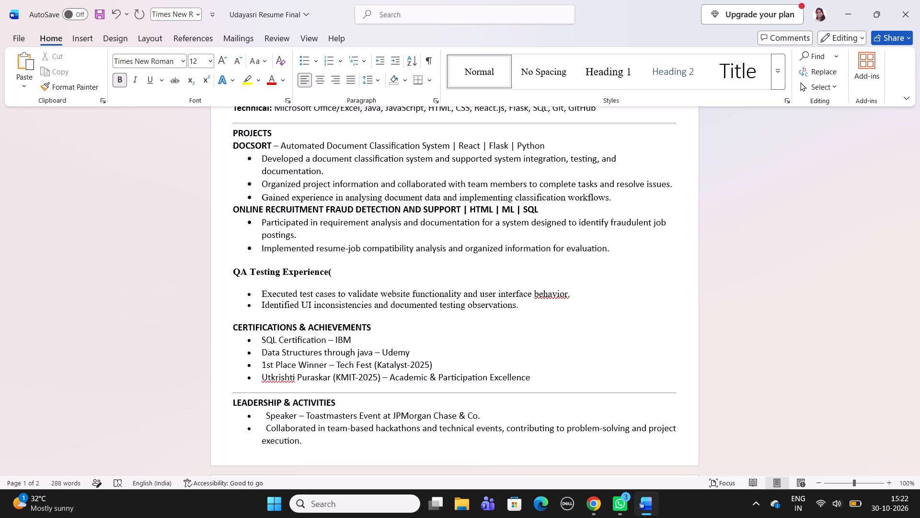
key(shift+a)
text(ug 2026)
key(space)
text(-)
key(space)
key(shift+o)
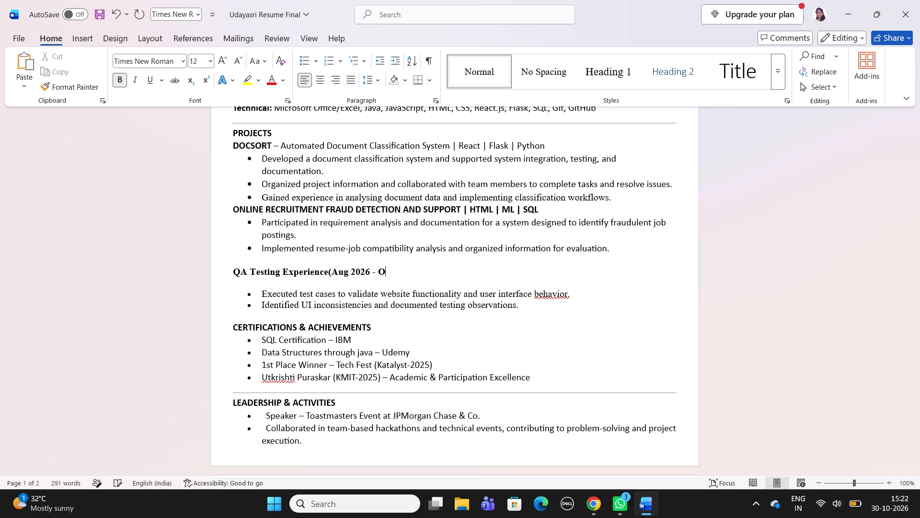
text(ct 2026)
key(shift+parenright)
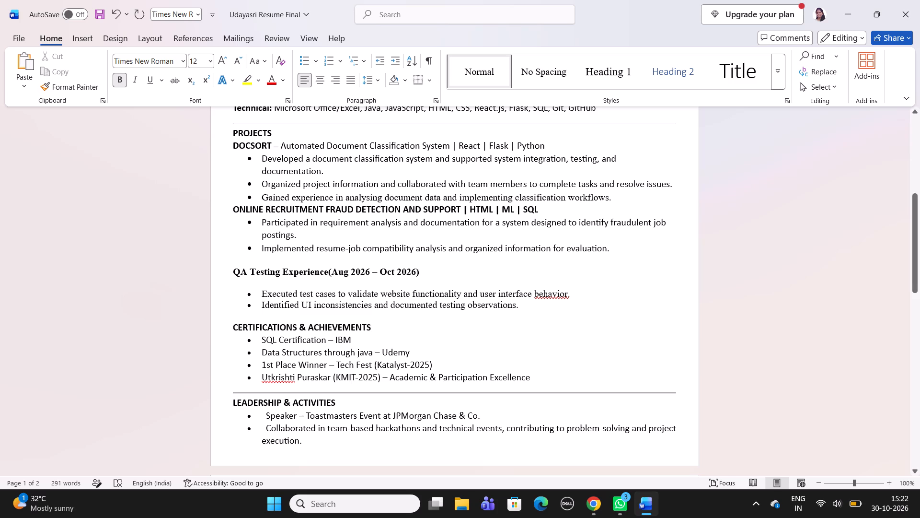
Copy the horizontal divider line above PROJECTS and paste it directly before the QA Testing Experience heading.
click(323, 122)
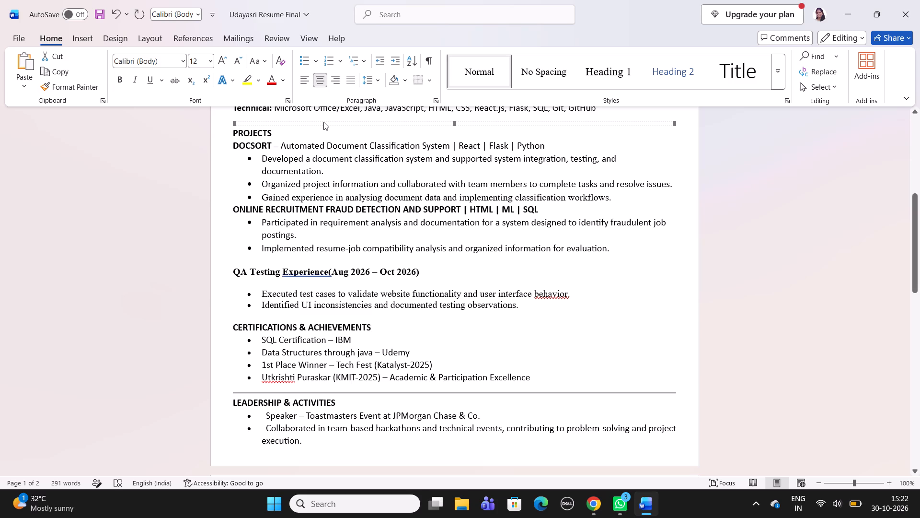
key(ctrl+c)
click(250, 262)
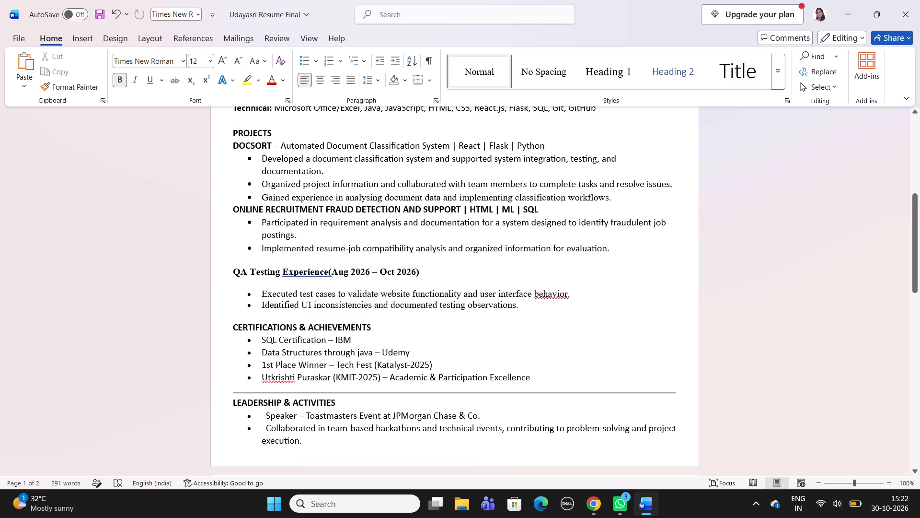
click(232, 271)
key(ctrl+v)
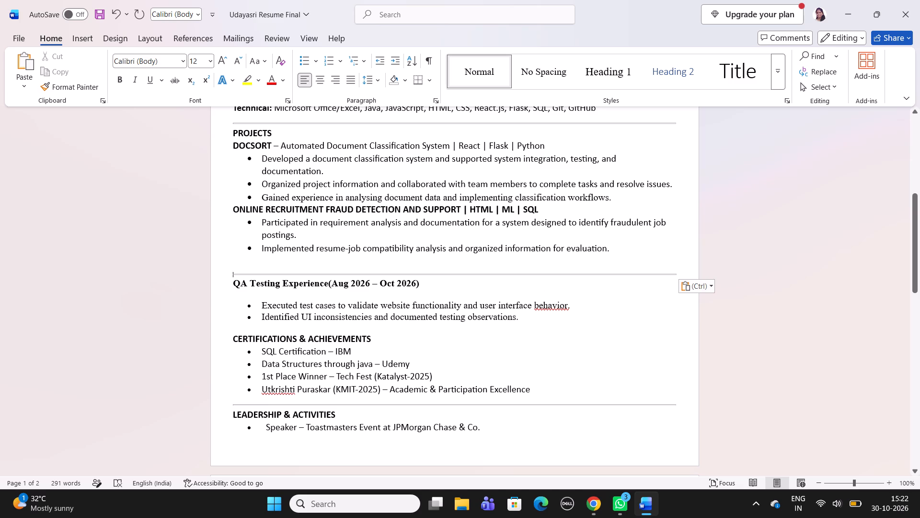
Remove the blank paragraph above the pasted divider, undoing any deletion that cuts into the last PROJECTS bullet's text.
click(293, 276)
drag(299, 273, 286, 264)
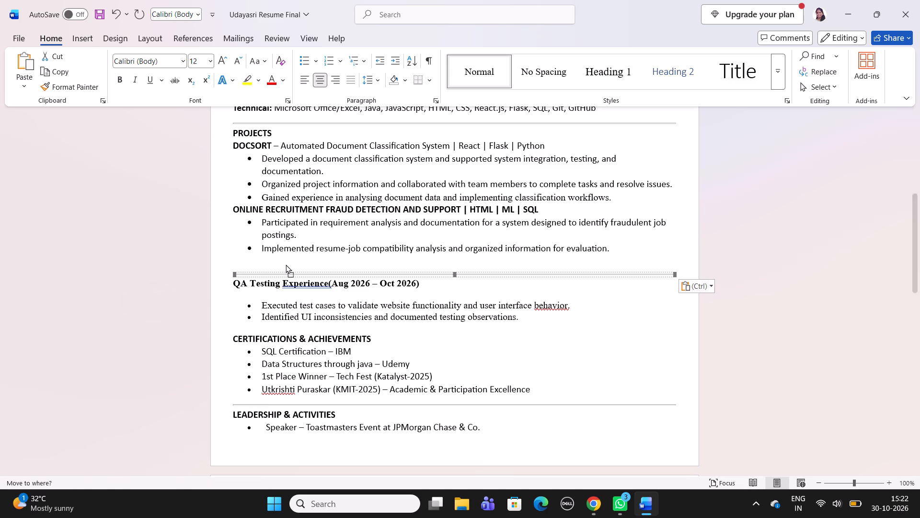
drag(286, 264, 280, 256)
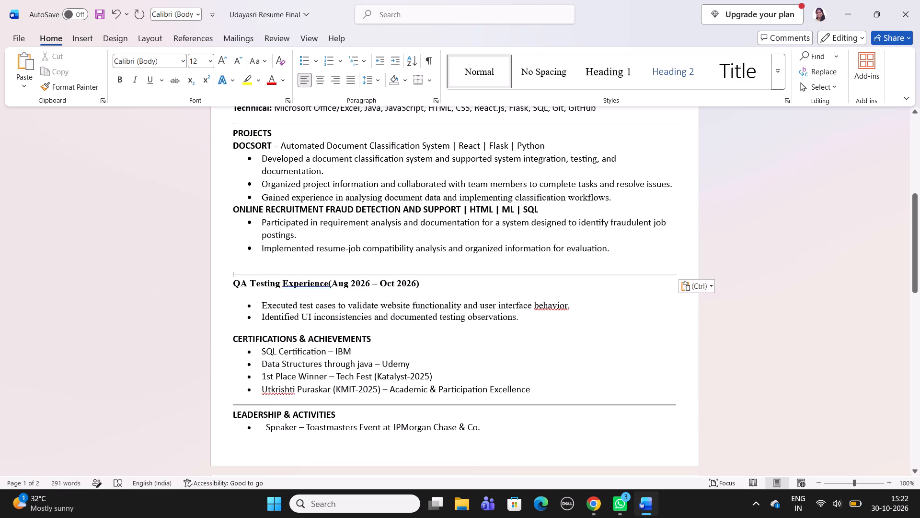
key(BackSpace)
key(BackSpace)
key(BackSpace)
key(BackSpace)
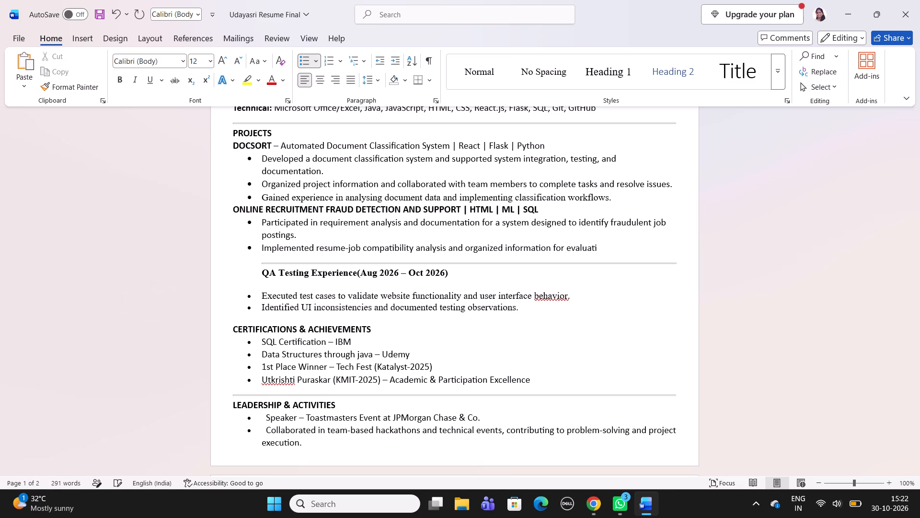
key(BackSpace)
key(ctrl+z)
key(ctrl+z)
key(ctrl+z)
key(ctrl+z)
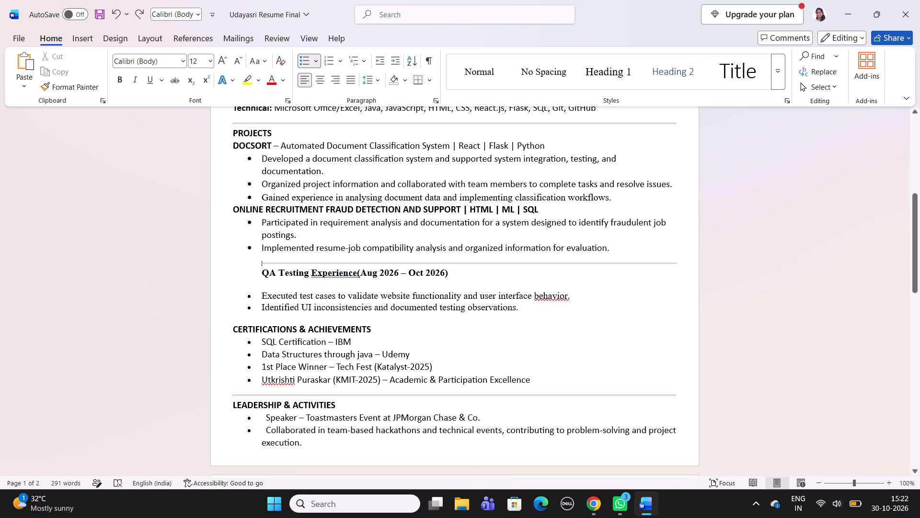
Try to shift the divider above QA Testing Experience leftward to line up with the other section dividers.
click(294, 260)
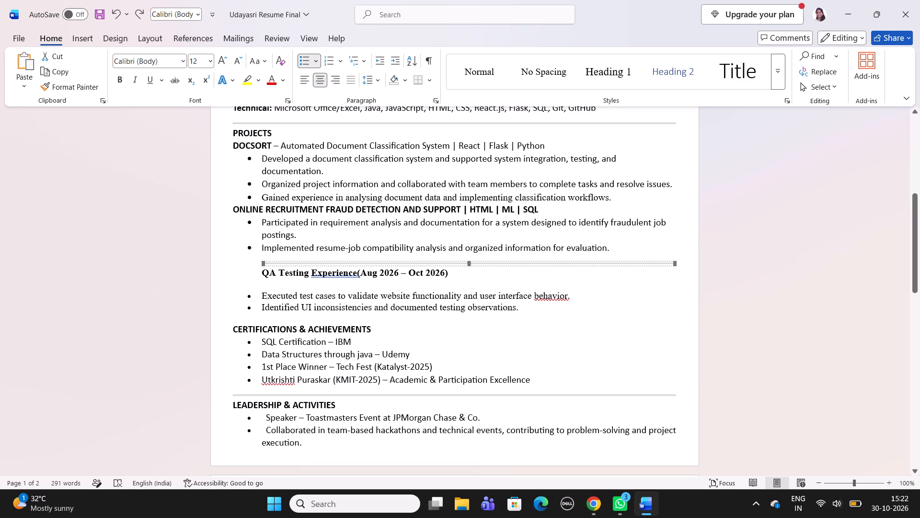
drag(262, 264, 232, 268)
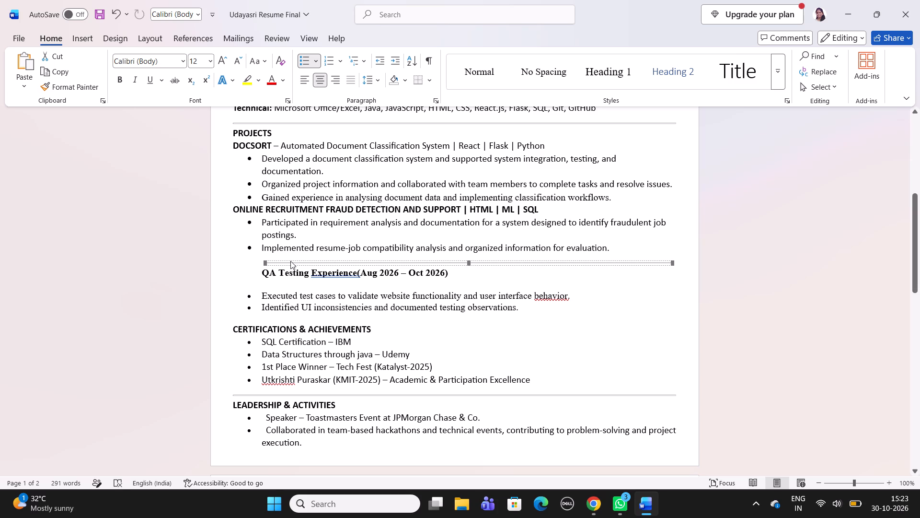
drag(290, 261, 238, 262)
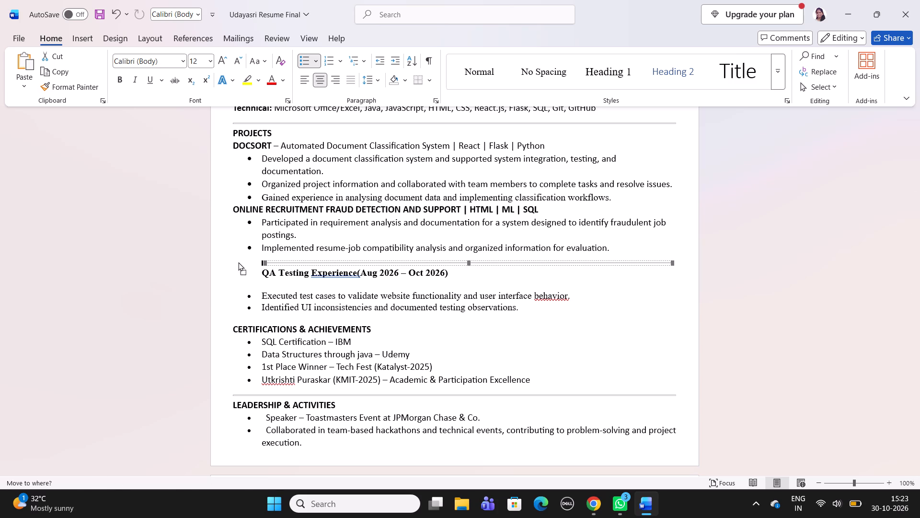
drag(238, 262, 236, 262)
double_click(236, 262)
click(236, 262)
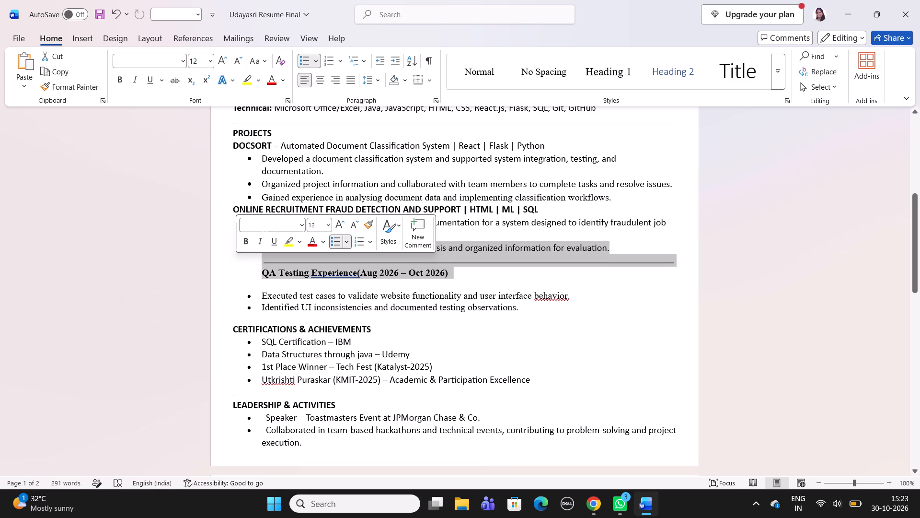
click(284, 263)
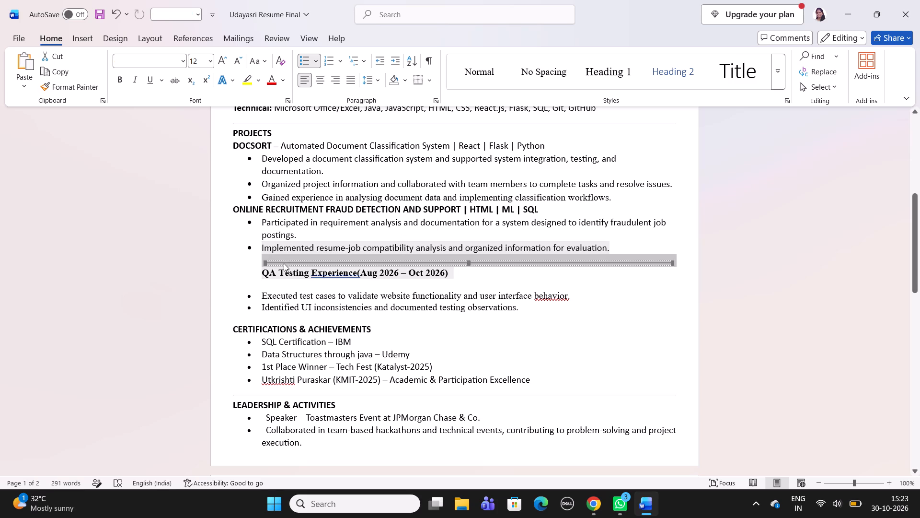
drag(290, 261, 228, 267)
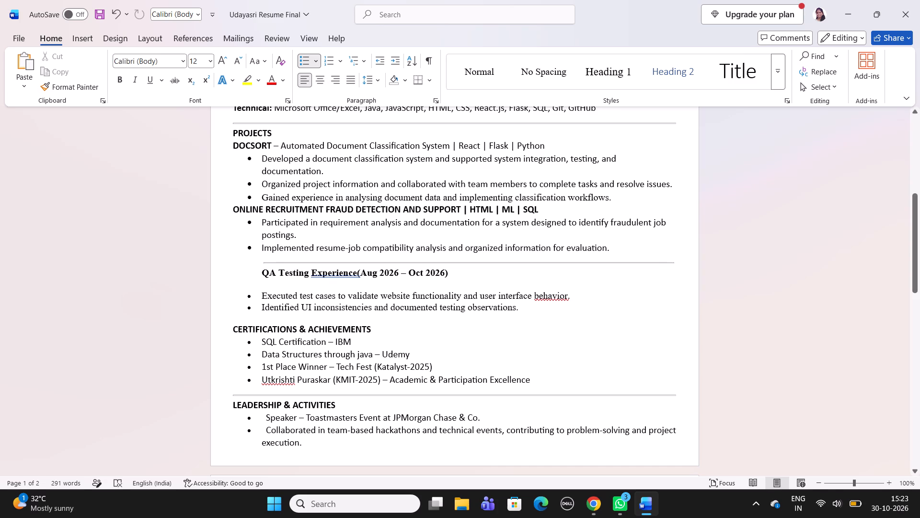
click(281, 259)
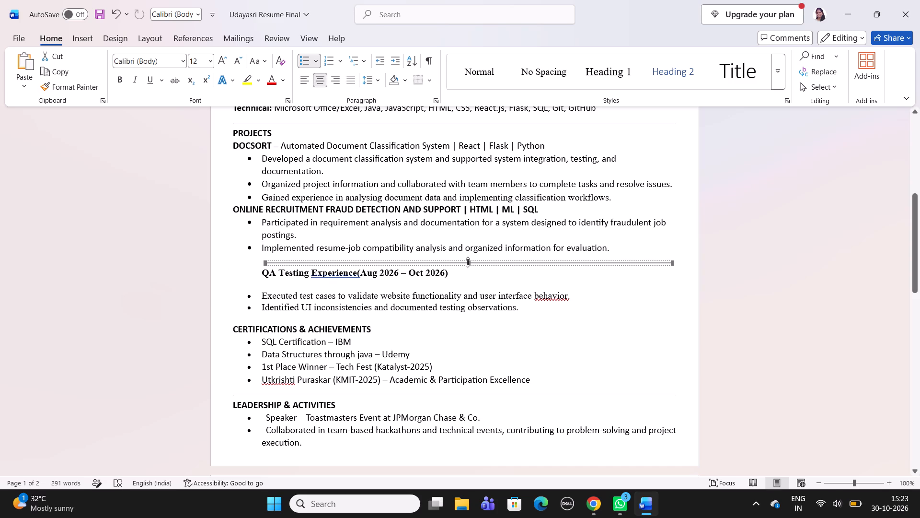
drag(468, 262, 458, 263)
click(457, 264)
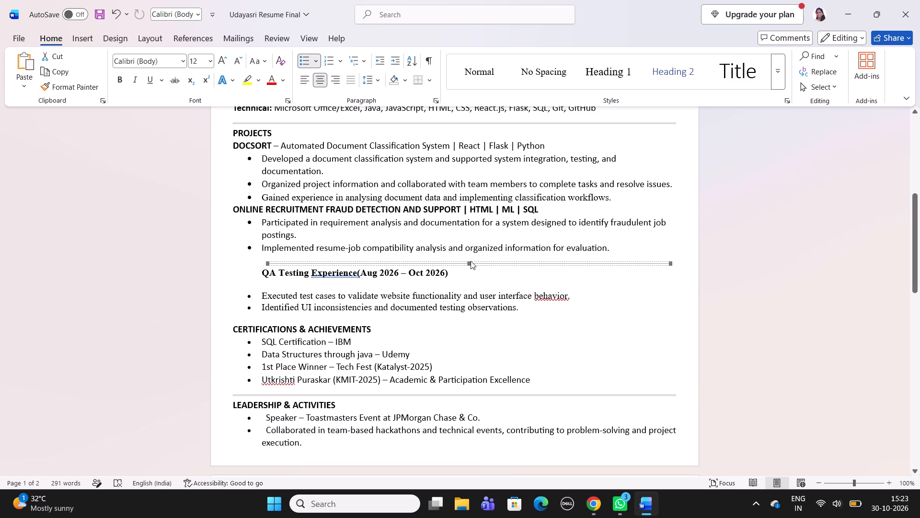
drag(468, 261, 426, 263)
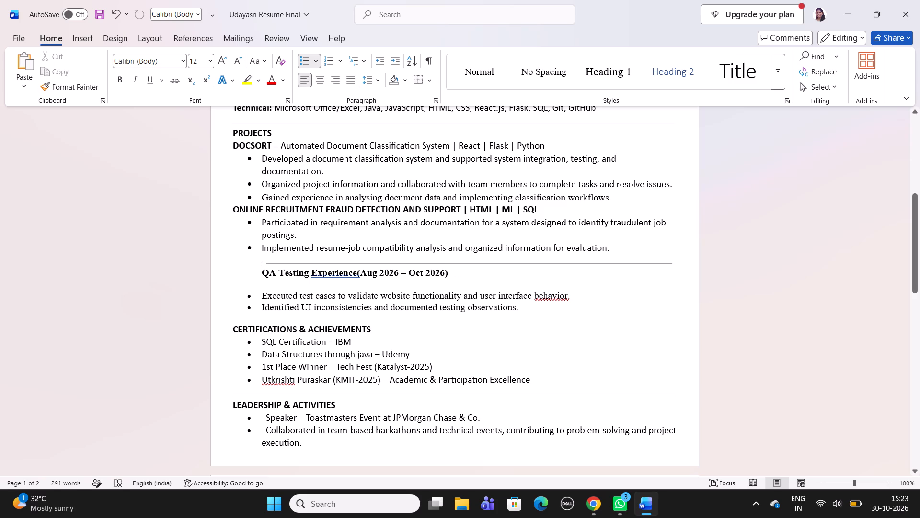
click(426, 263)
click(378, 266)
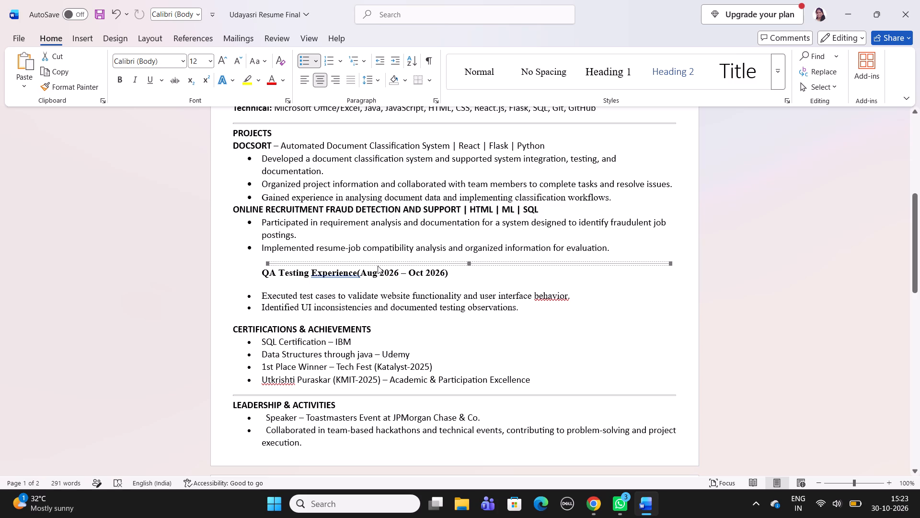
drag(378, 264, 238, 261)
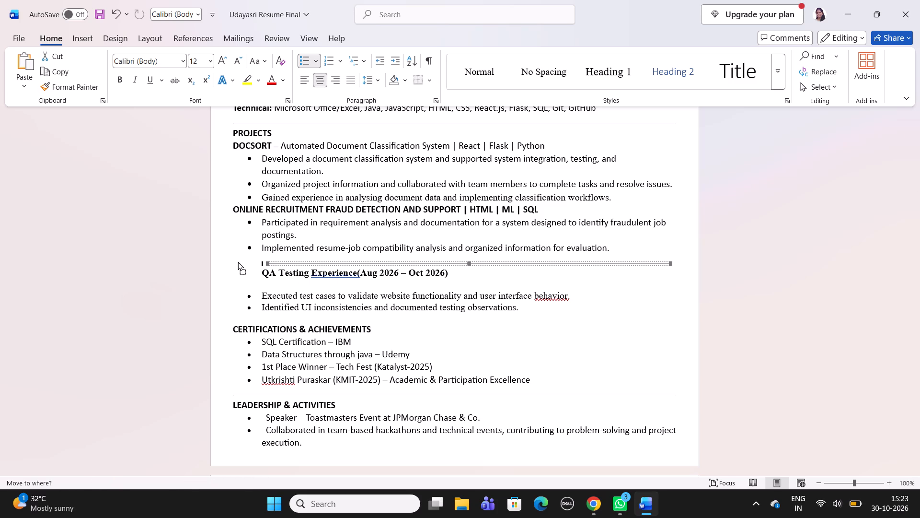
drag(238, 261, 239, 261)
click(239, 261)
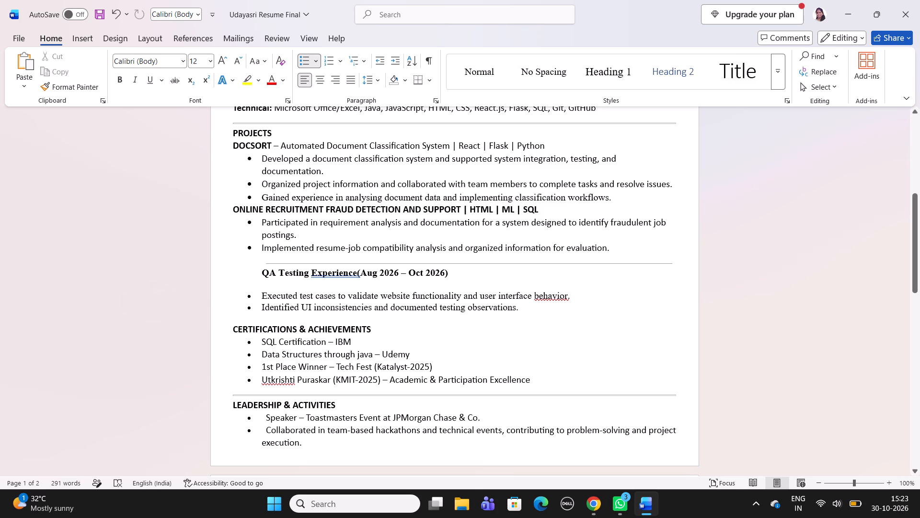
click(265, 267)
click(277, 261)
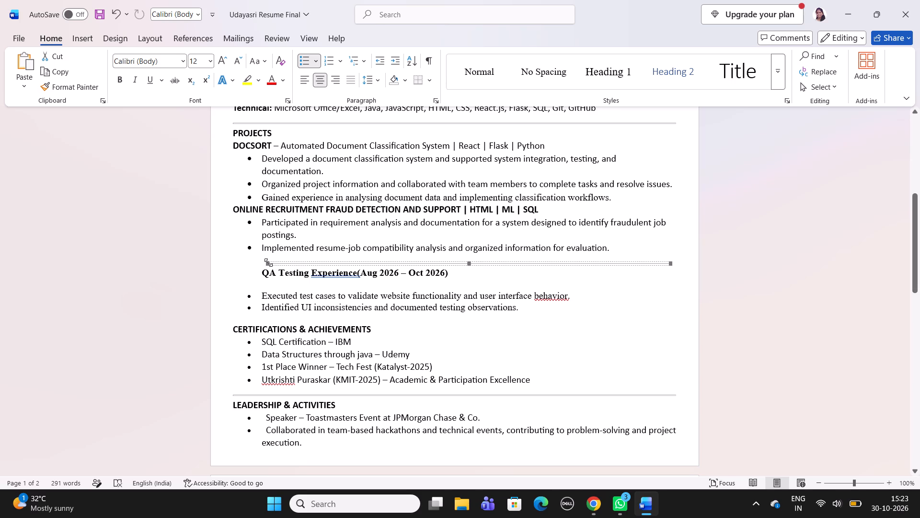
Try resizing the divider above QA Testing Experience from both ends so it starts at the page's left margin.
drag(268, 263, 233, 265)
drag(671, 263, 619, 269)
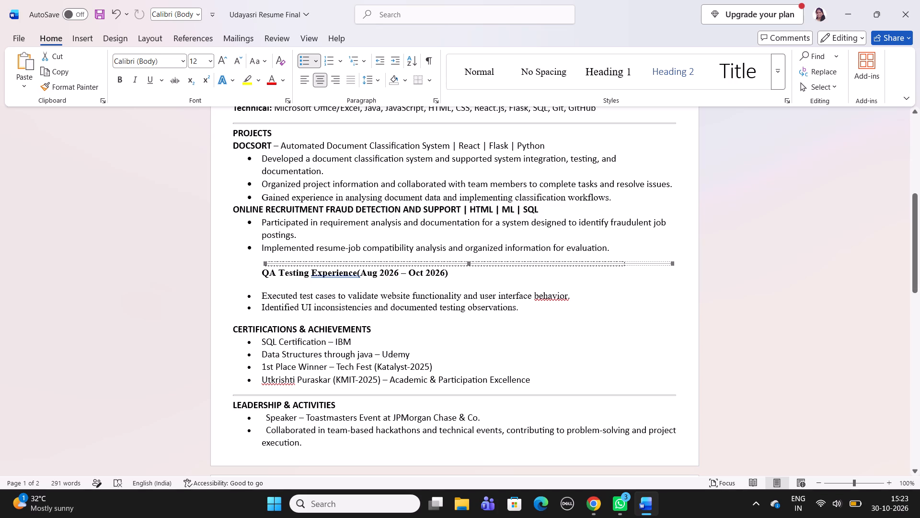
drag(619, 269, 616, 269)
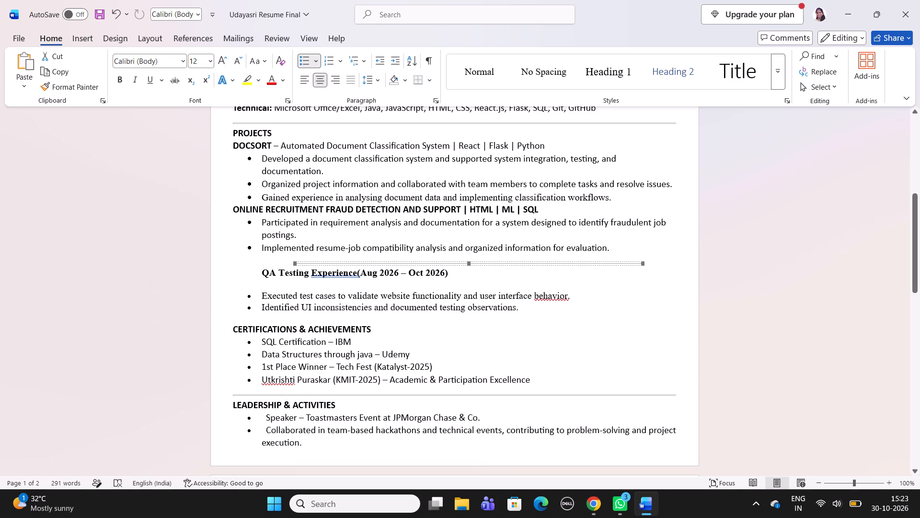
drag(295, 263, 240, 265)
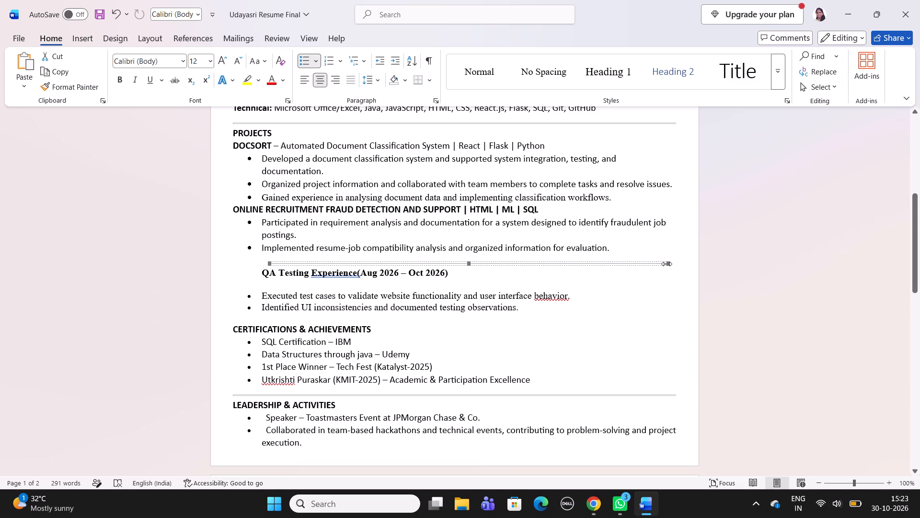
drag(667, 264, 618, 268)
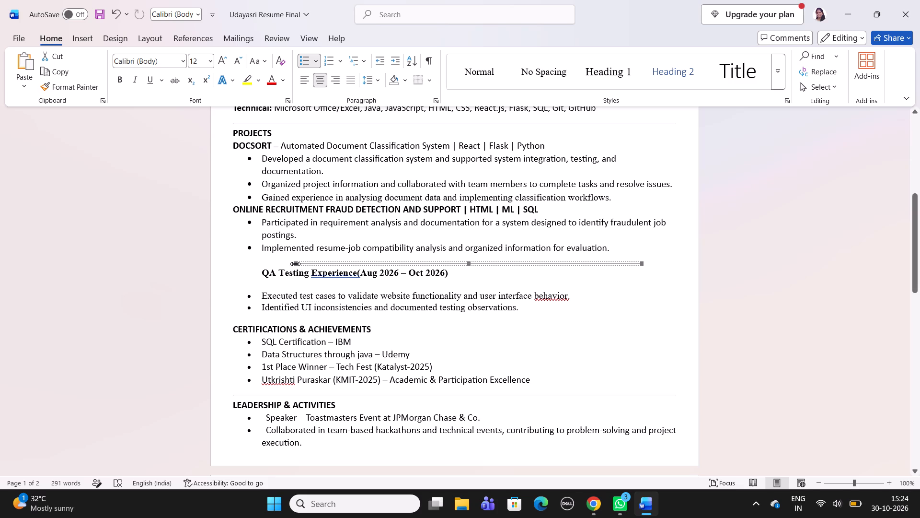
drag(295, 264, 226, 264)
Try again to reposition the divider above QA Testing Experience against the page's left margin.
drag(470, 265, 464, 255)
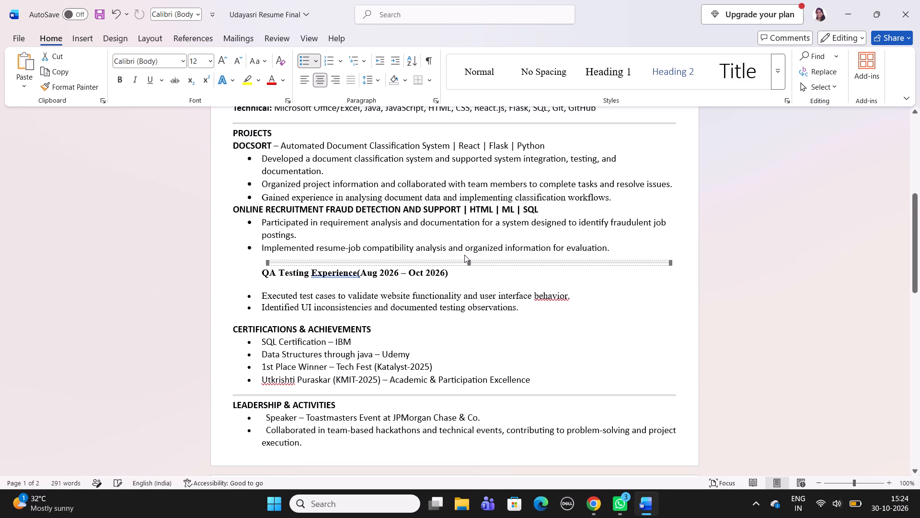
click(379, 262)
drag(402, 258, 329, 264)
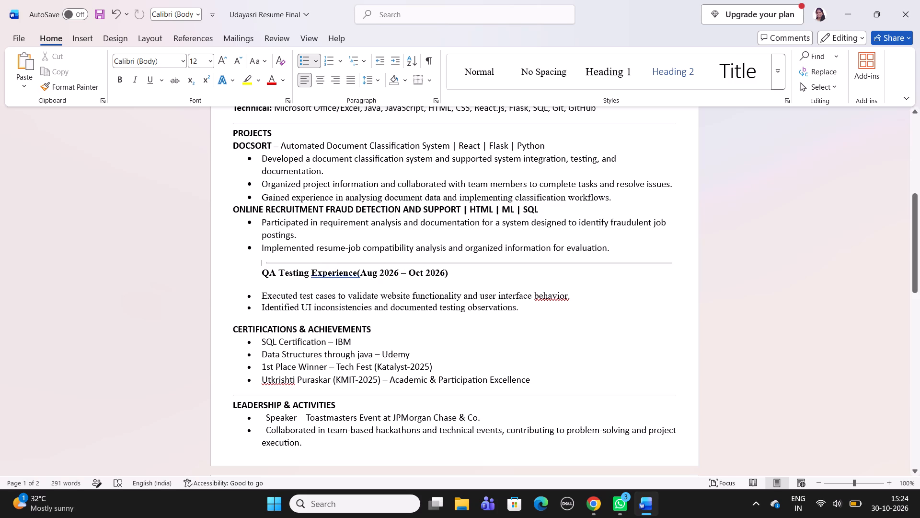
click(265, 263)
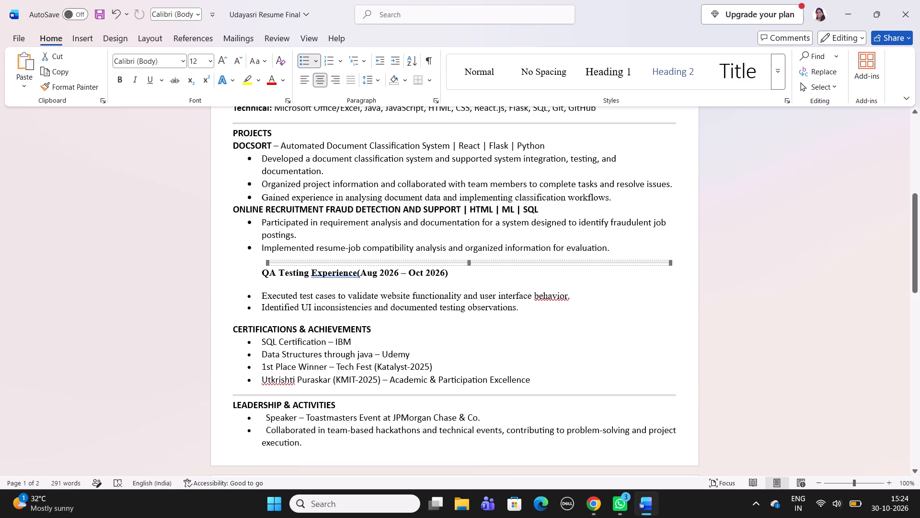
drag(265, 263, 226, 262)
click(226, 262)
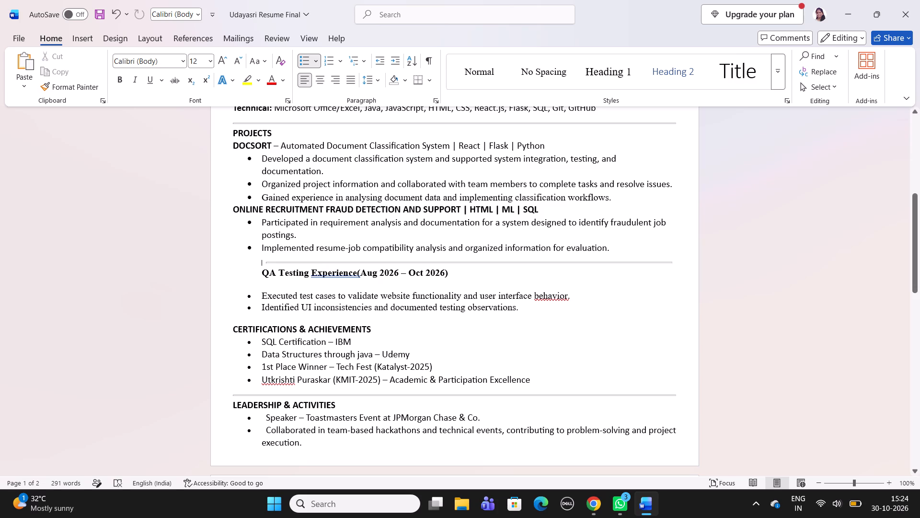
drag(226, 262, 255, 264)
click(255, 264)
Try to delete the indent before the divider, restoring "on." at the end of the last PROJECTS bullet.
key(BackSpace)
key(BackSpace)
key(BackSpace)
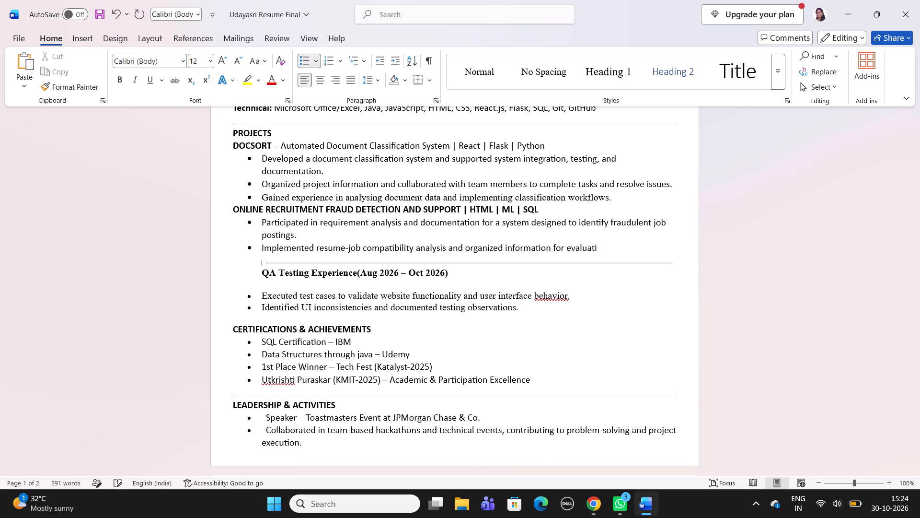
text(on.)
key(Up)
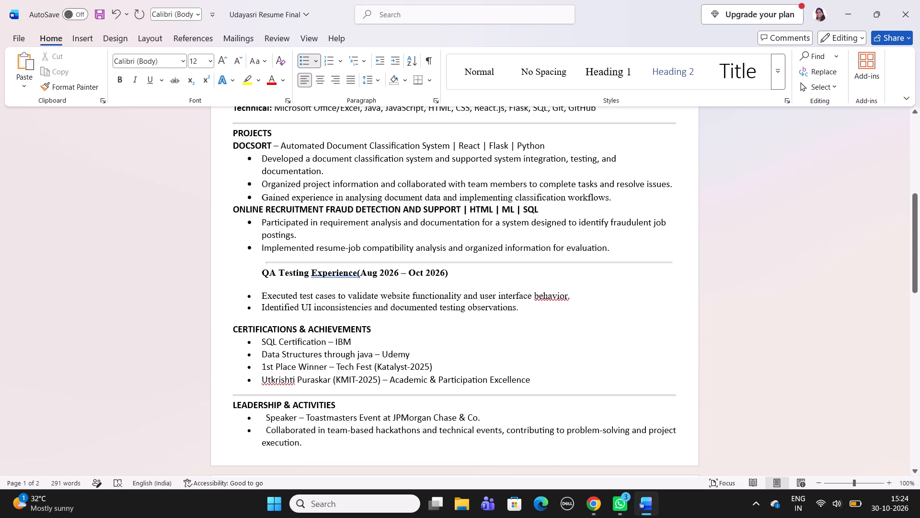
Remove the list indent from the divider and the QA Testing Experience heading, aligning both with the page's left margin.
click(619, 251)
key(Return)
key(BackSpace)
key(BackSpace)
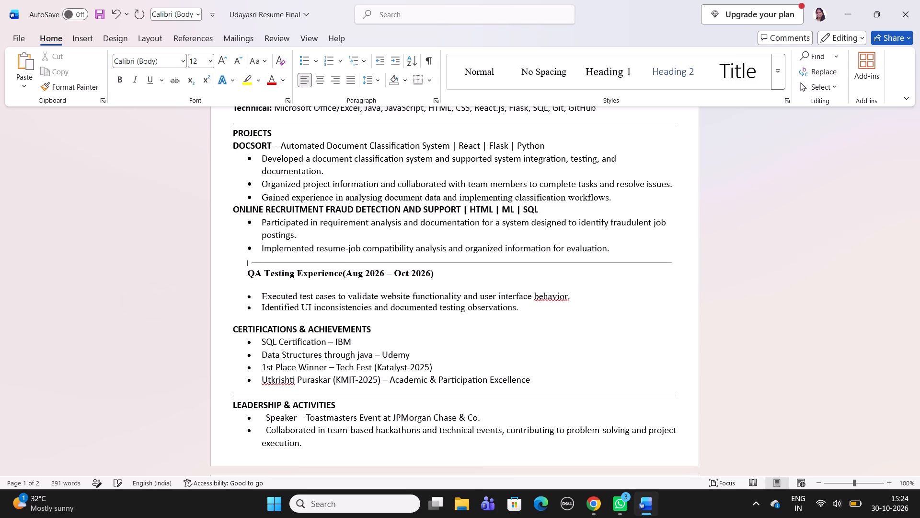
key(BackSpace)
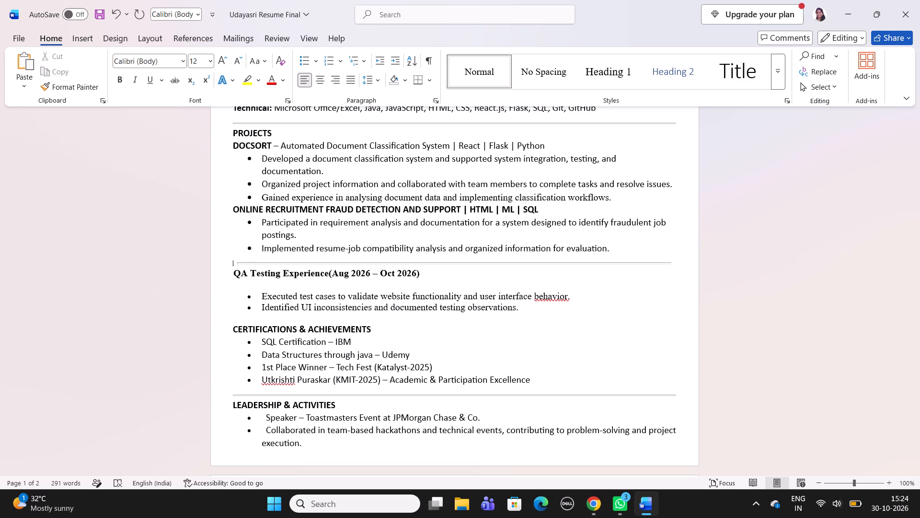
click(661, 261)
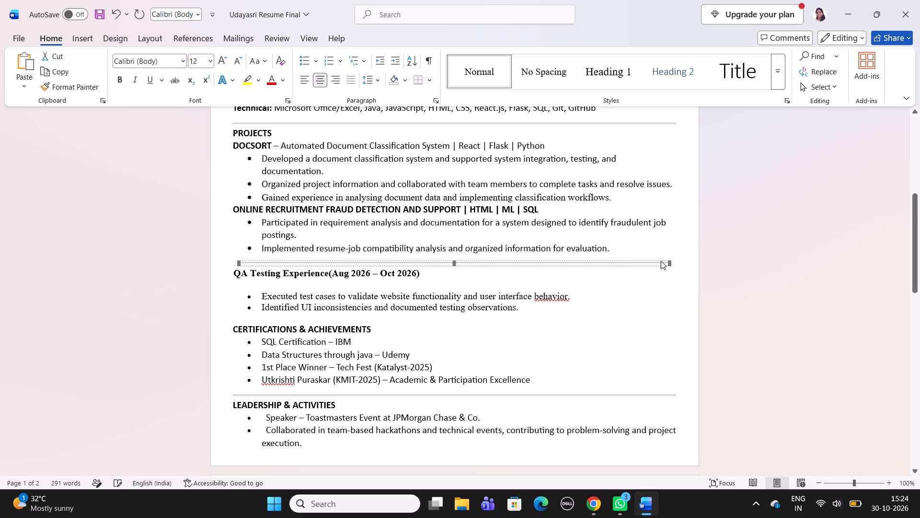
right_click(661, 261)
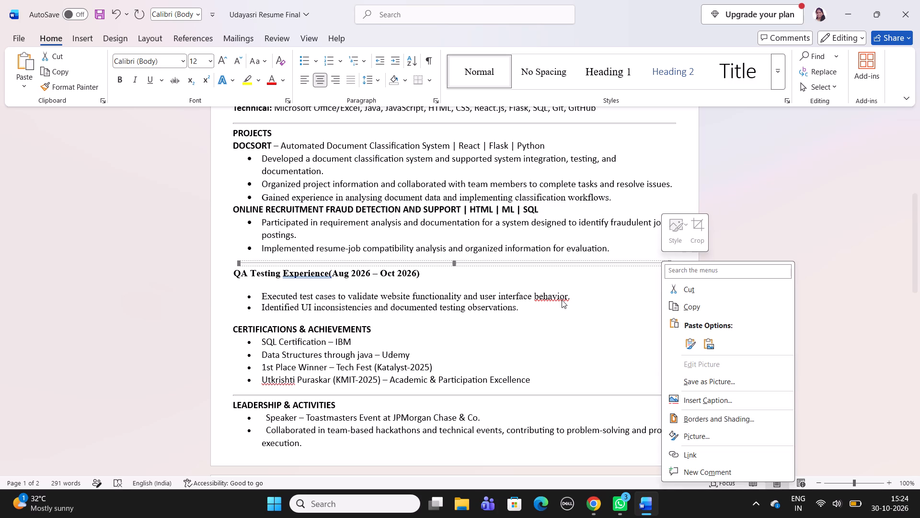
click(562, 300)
Paste the copied divider at the page margin on a new unbulleted line below the last QA Testing Experience bullet.
click(518, 309)
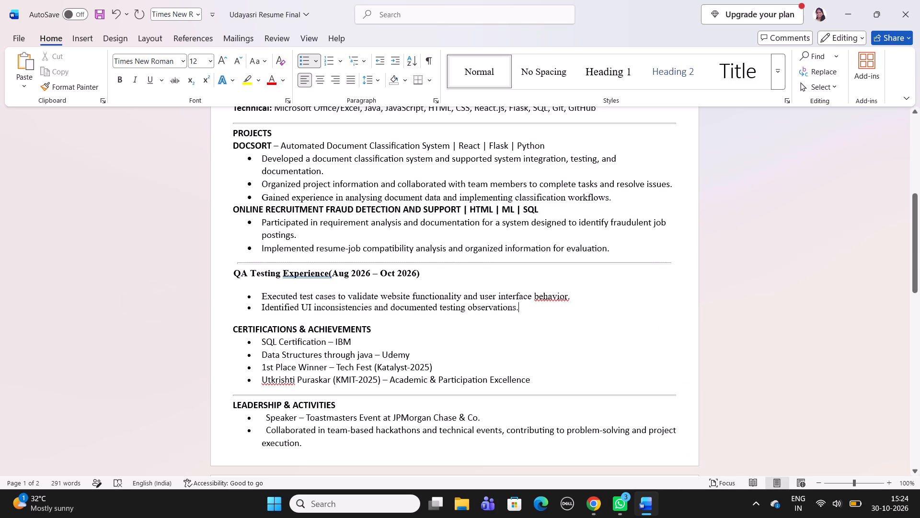
key(Return)
key(BackSpace)
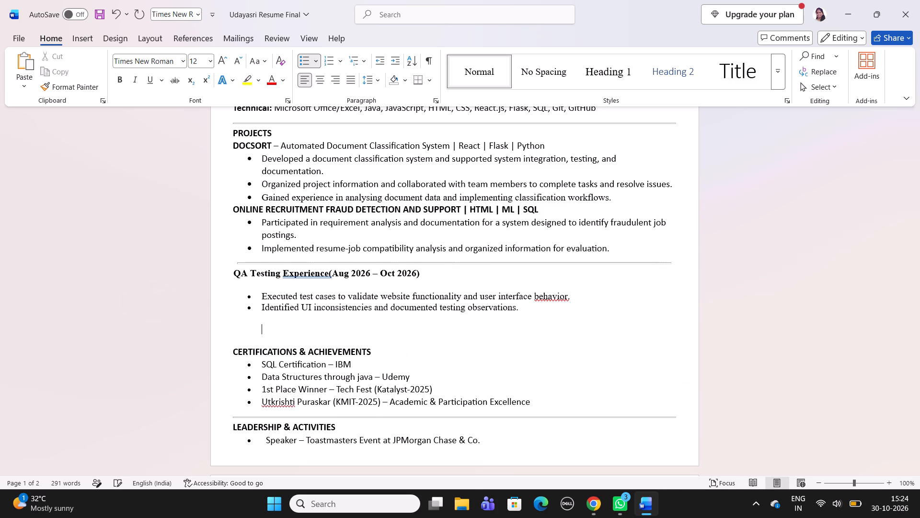
key(BackSpace)
key(BackSpace)
key(ctrl+v)
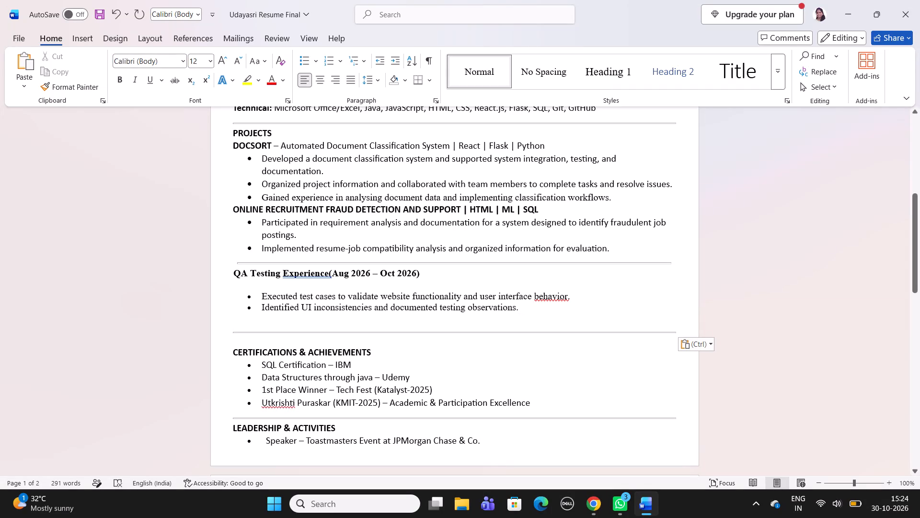
Remove the blank line between the new divider and the CERTIFICATIONS & ACHIEVEMENTS heading.
click(229, 349)
key(BackSpace)
key(BackSpace)
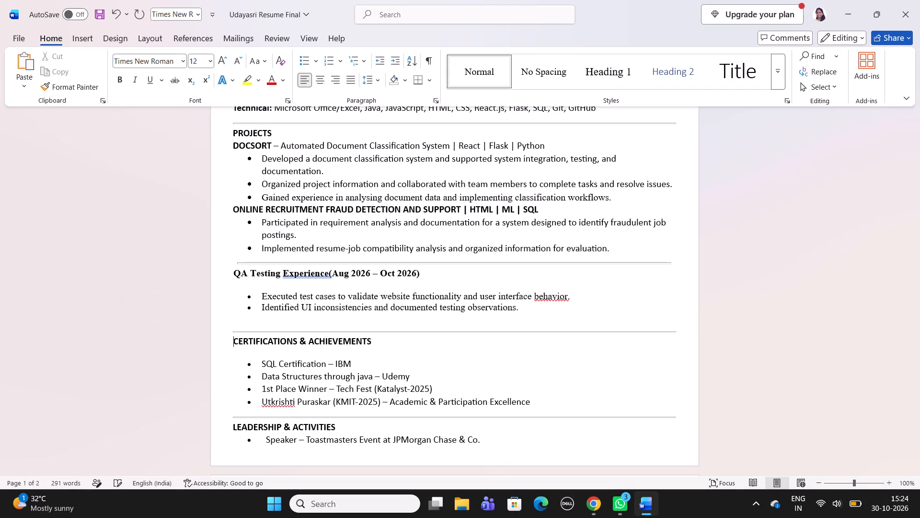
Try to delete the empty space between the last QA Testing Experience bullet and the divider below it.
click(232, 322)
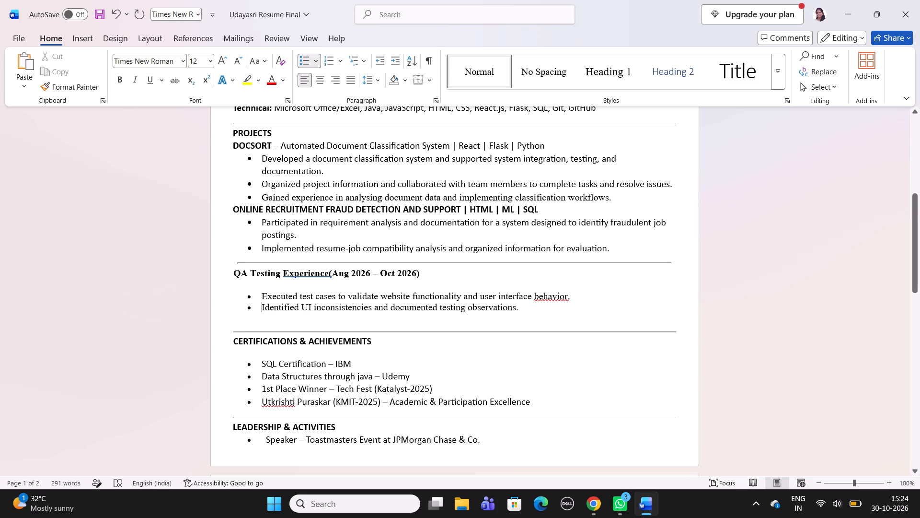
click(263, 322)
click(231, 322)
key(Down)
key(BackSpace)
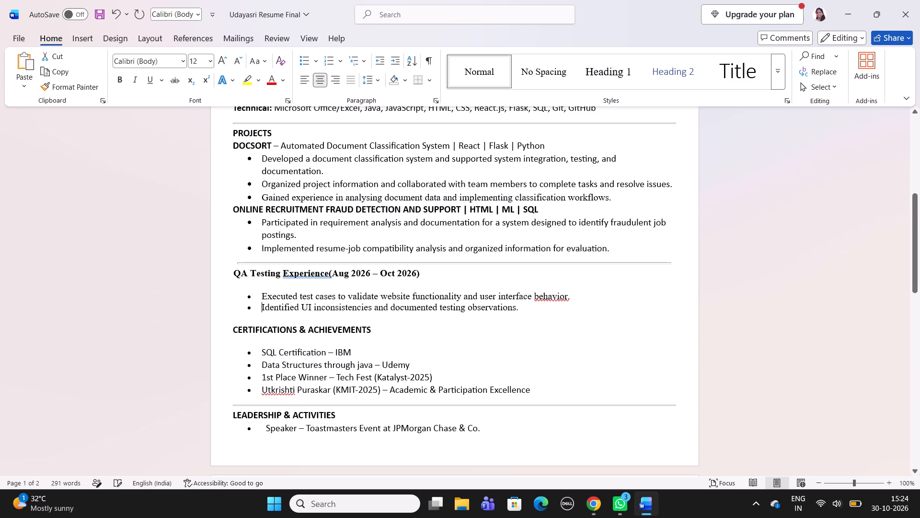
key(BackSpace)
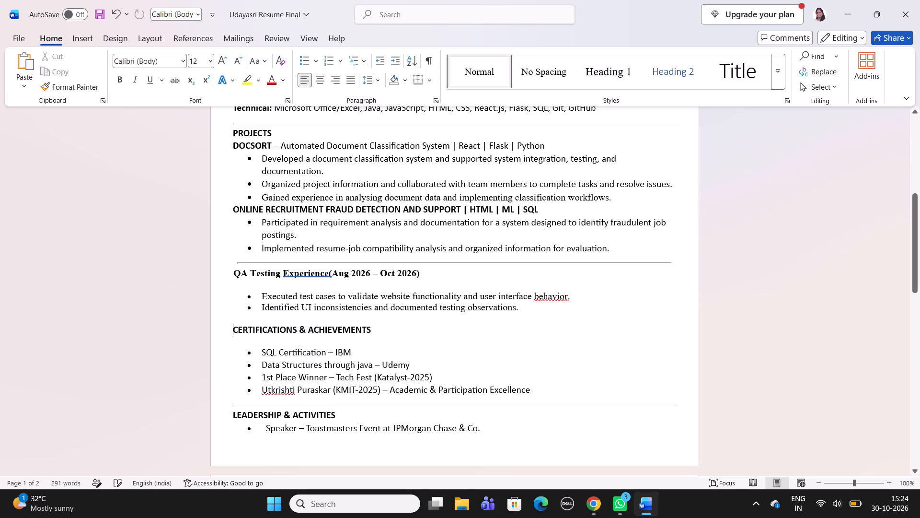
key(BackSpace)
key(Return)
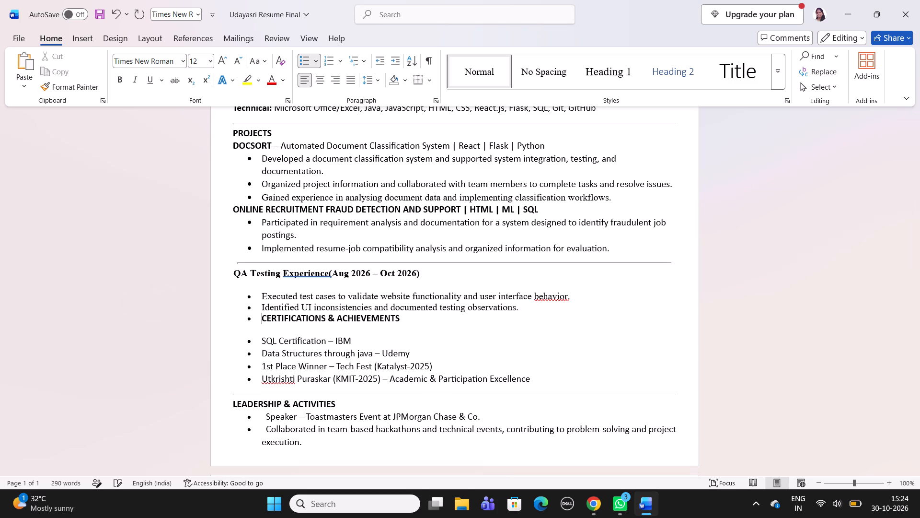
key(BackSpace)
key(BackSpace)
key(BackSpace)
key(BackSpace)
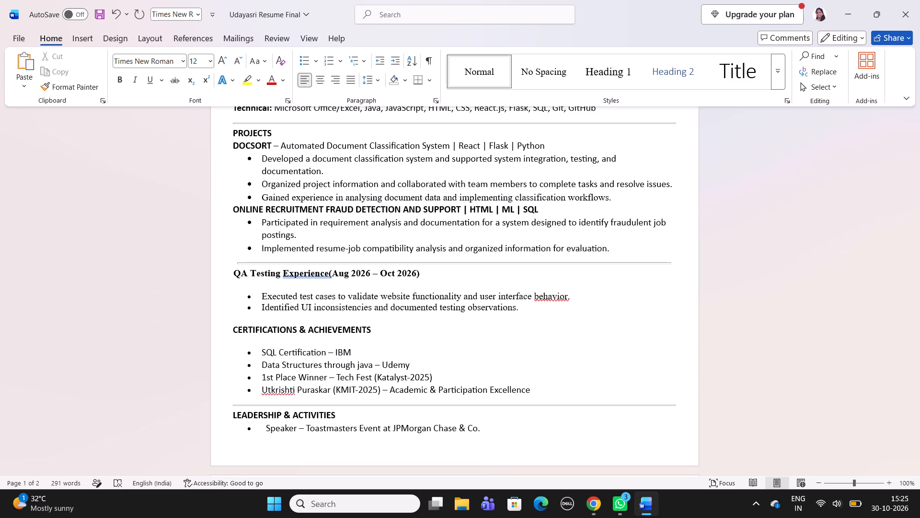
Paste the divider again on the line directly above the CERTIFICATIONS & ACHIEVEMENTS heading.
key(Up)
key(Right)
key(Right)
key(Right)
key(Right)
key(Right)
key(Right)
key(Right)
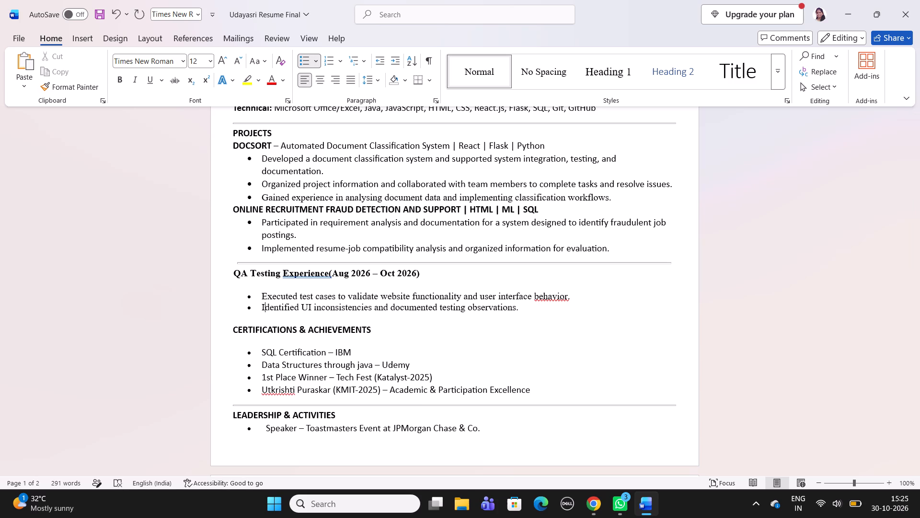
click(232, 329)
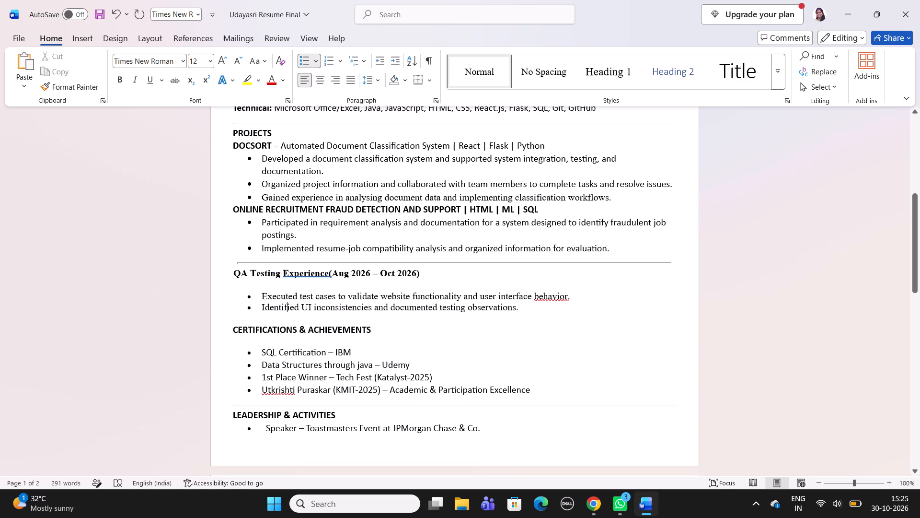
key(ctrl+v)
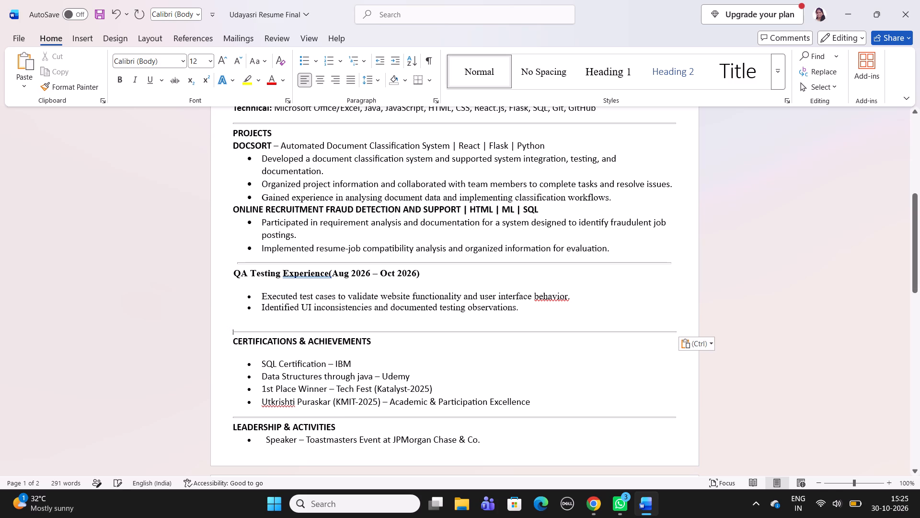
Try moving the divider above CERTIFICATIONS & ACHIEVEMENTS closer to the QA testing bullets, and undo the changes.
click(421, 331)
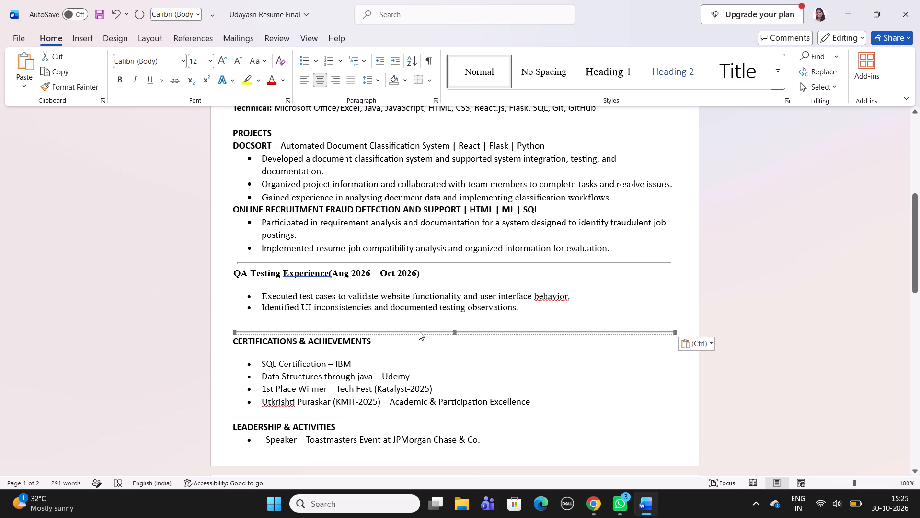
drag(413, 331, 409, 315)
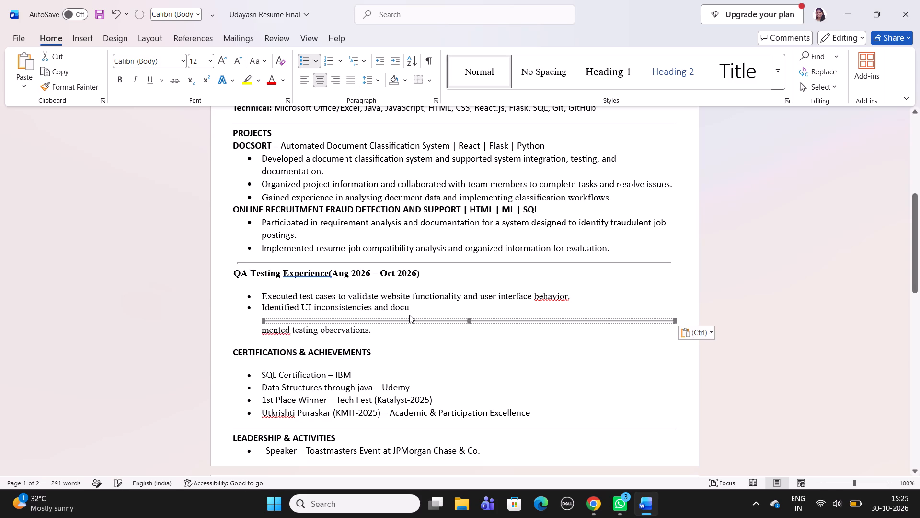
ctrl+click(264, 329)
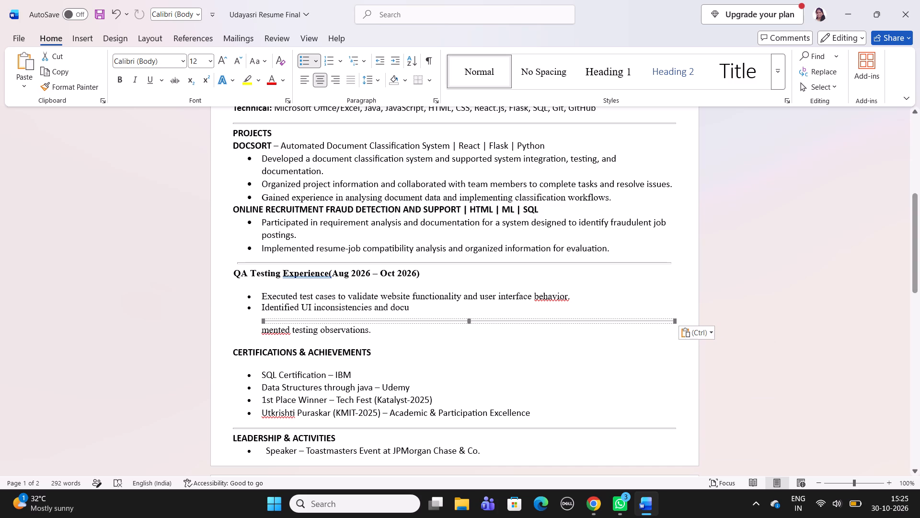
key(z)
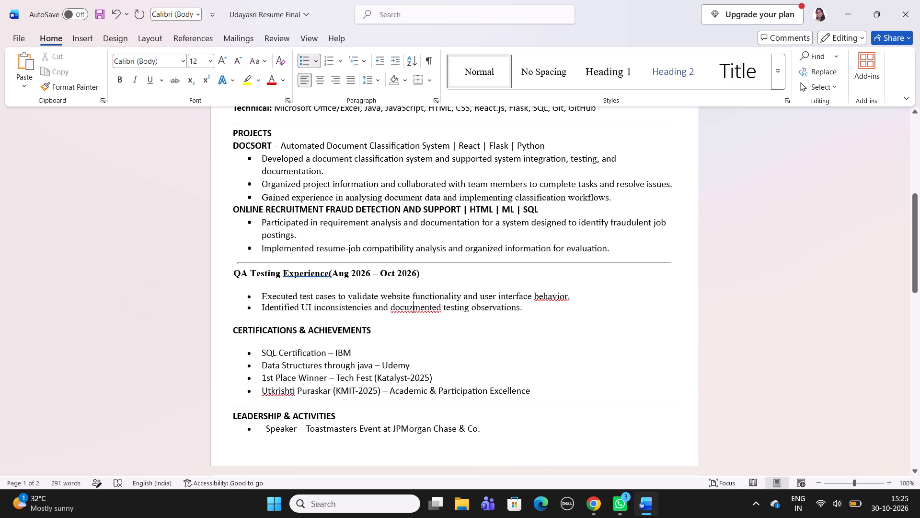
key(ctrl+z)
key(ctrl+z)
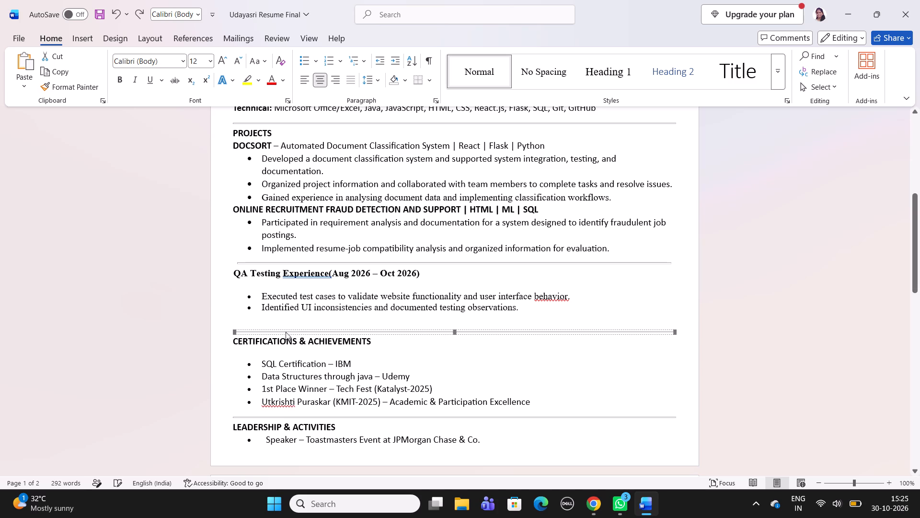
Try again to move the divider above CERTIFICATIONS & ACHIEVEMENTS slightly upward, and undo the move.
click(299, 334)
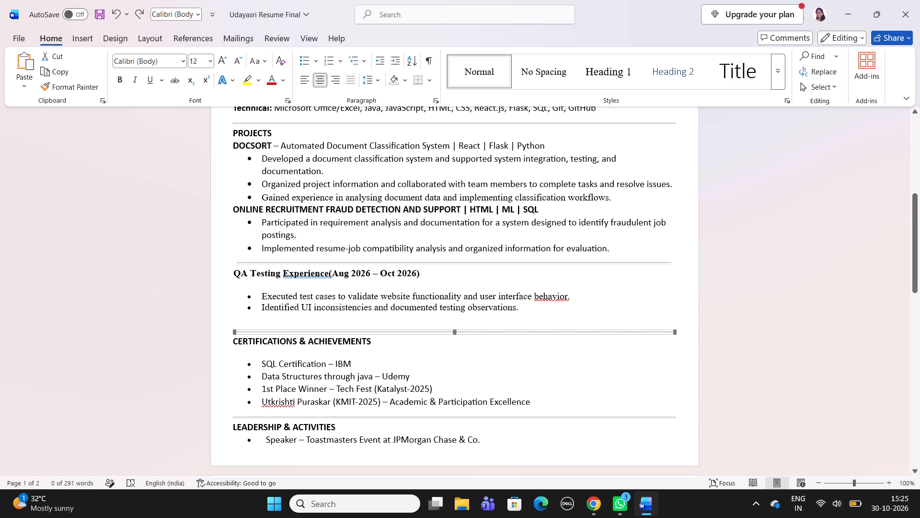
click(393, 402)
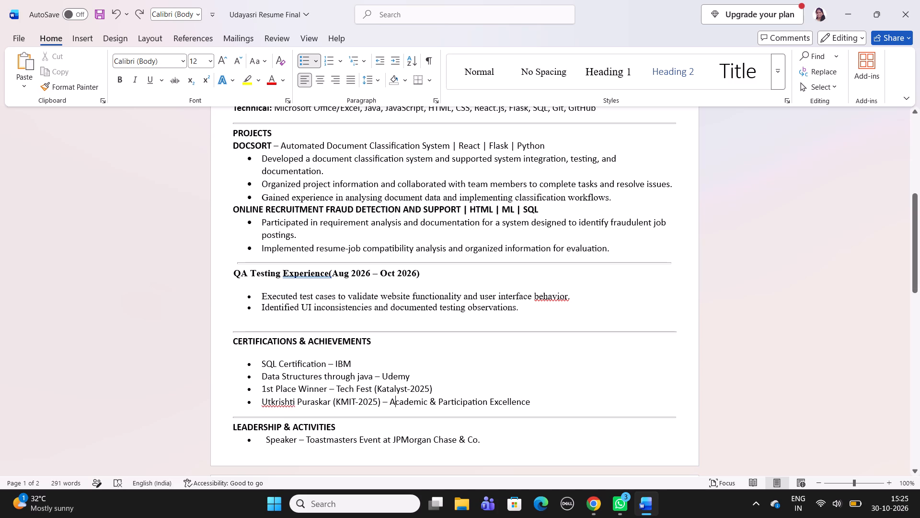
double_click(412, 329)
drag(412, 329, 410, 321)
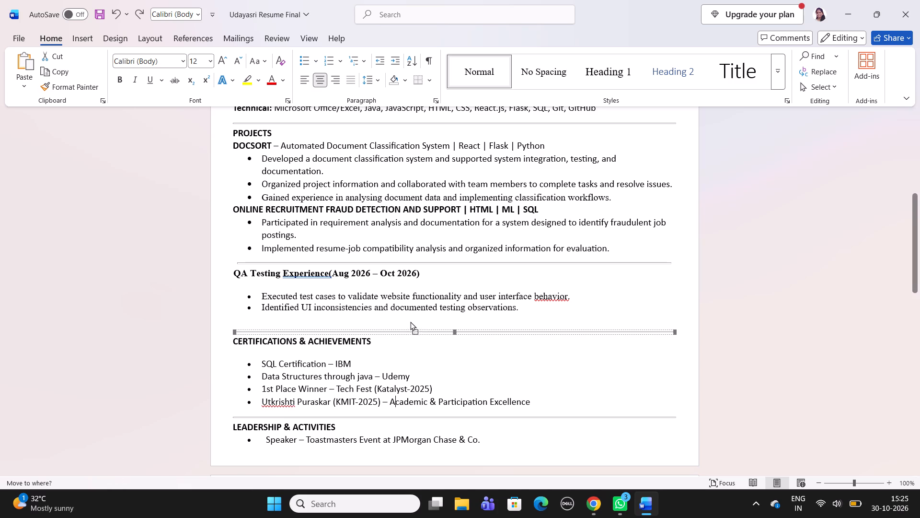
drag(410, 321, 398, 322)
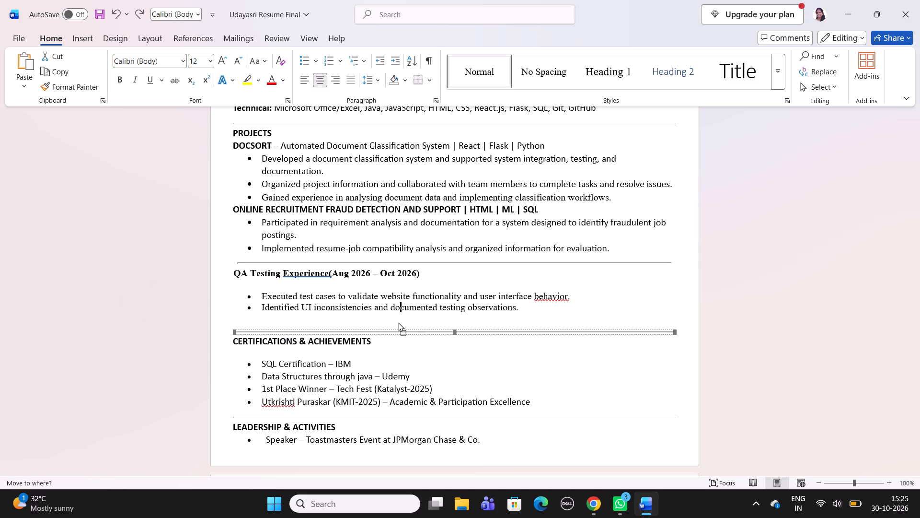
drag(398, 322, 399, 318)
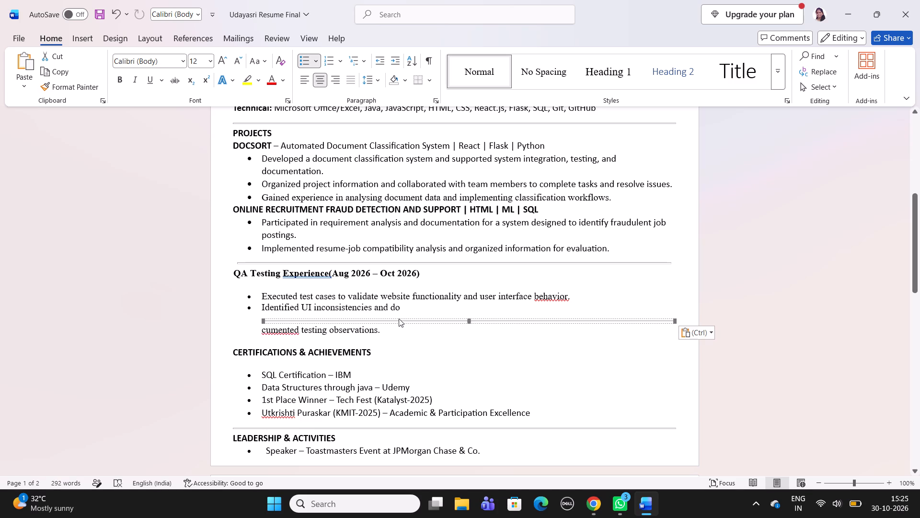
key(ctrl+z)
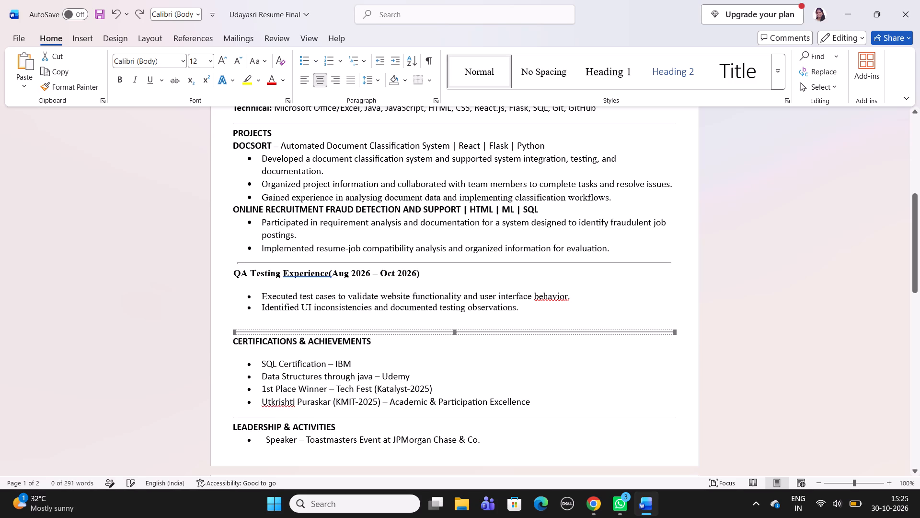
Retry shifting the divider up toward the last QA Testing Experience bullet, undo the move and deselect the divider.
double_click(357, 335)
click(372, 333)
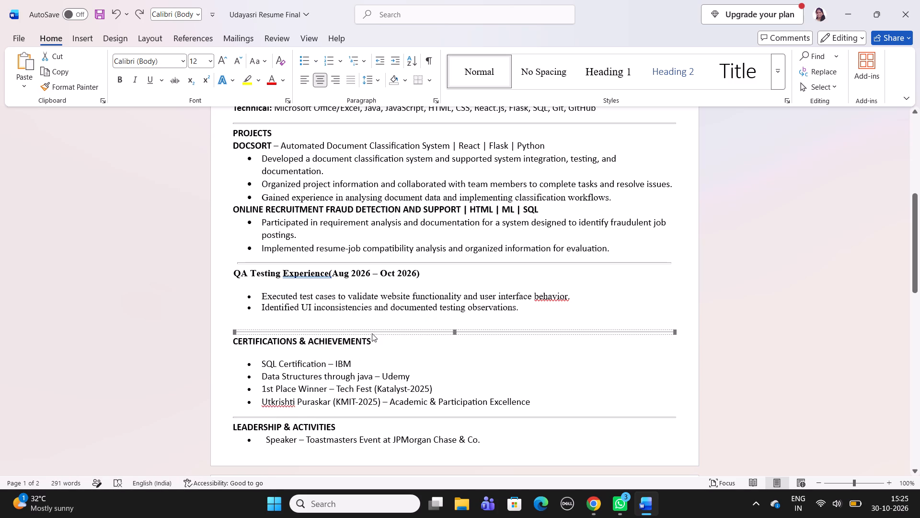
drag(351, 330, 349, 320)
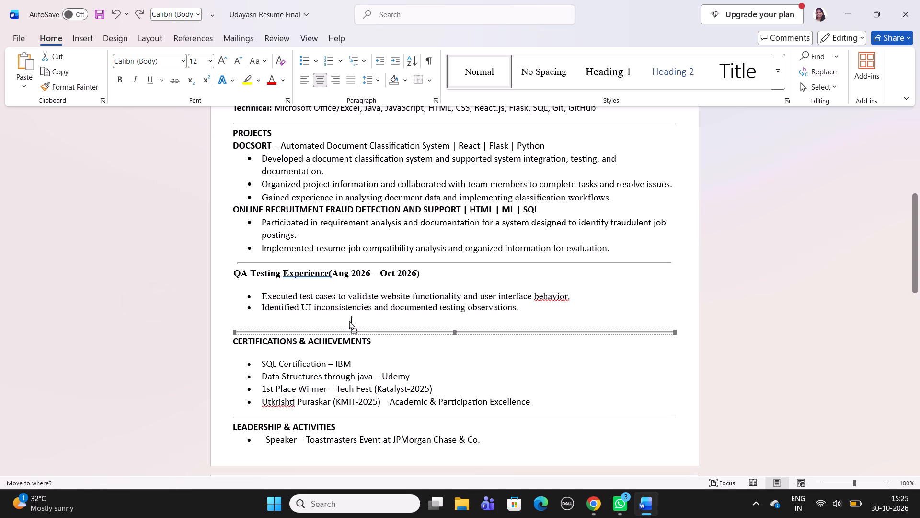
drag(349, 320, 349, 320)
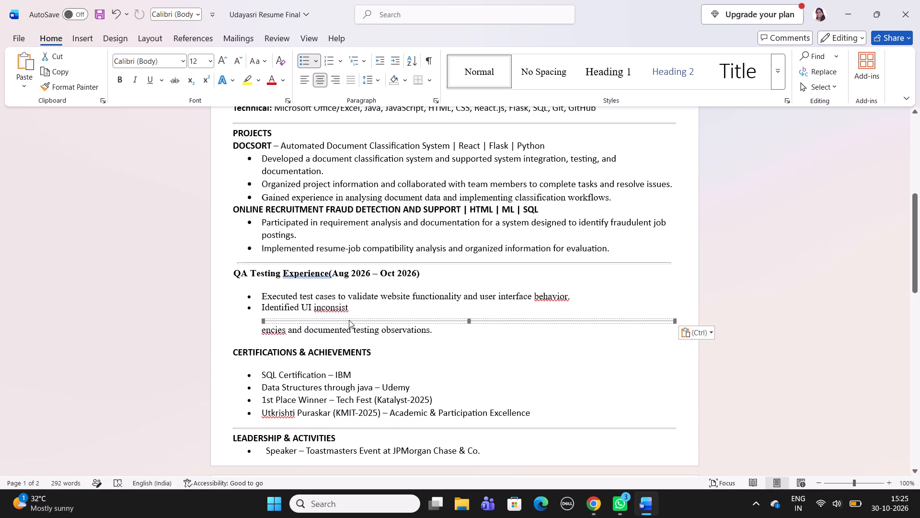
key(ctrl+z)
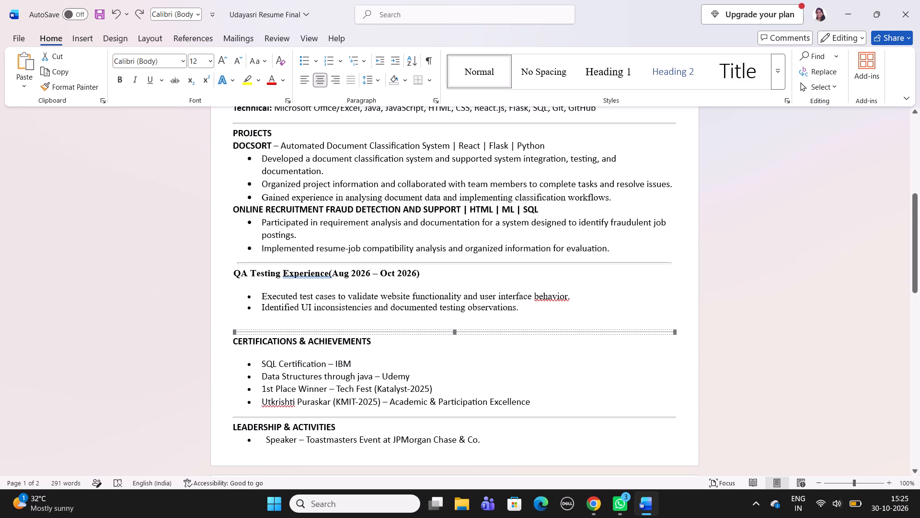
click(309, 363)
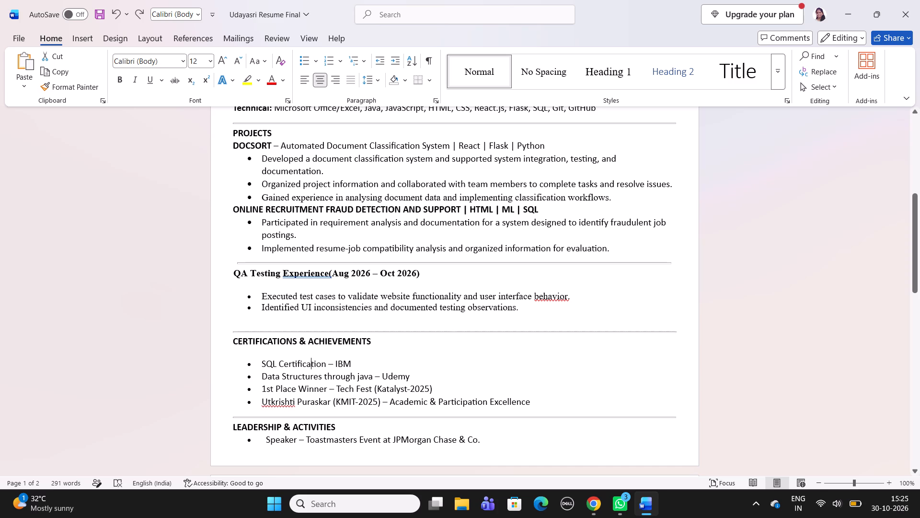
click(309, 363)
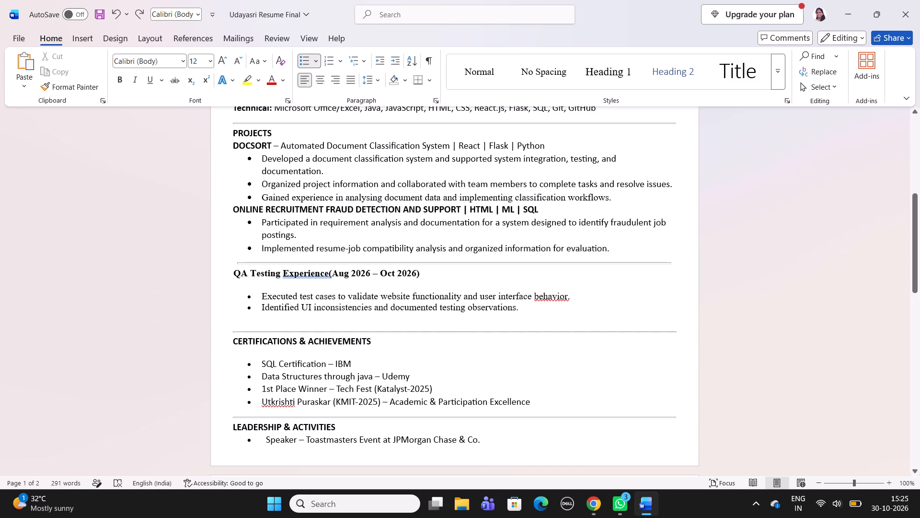
Set the font of the QA Testing Experience heading and its two bullets to Calibri (Body).
drag(230, 273, 464, 292)
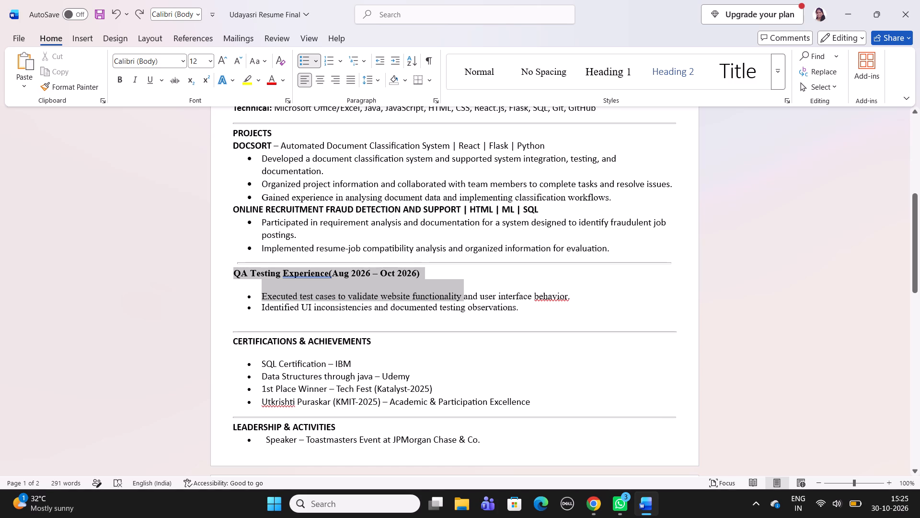
drag(464, 292, 503, 312)
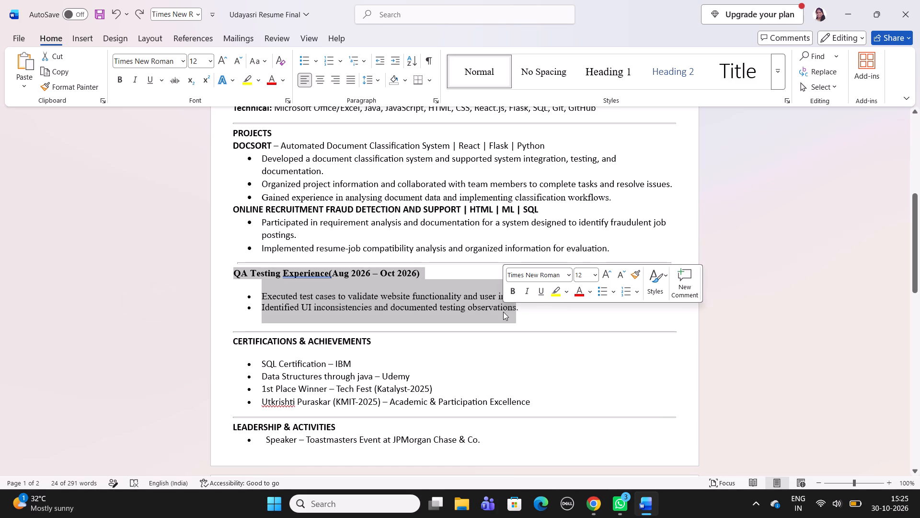
click(569, 275)
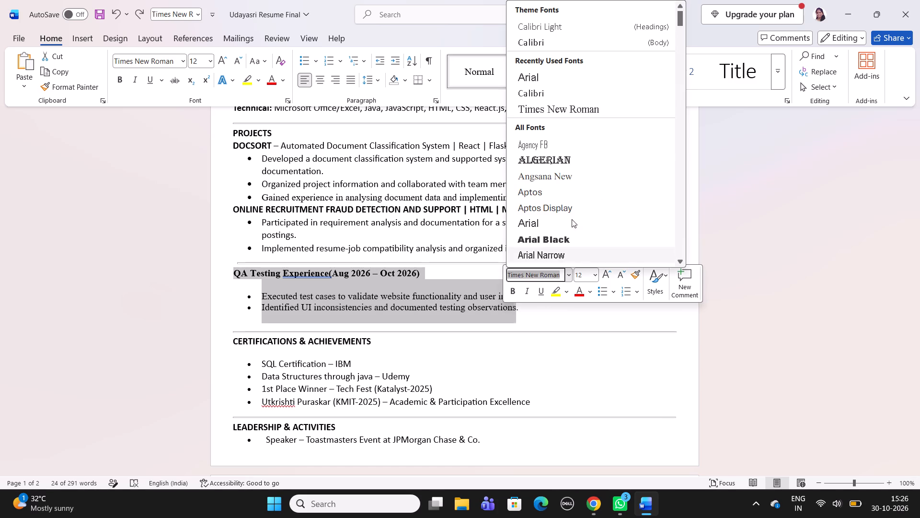
click(549, 37)
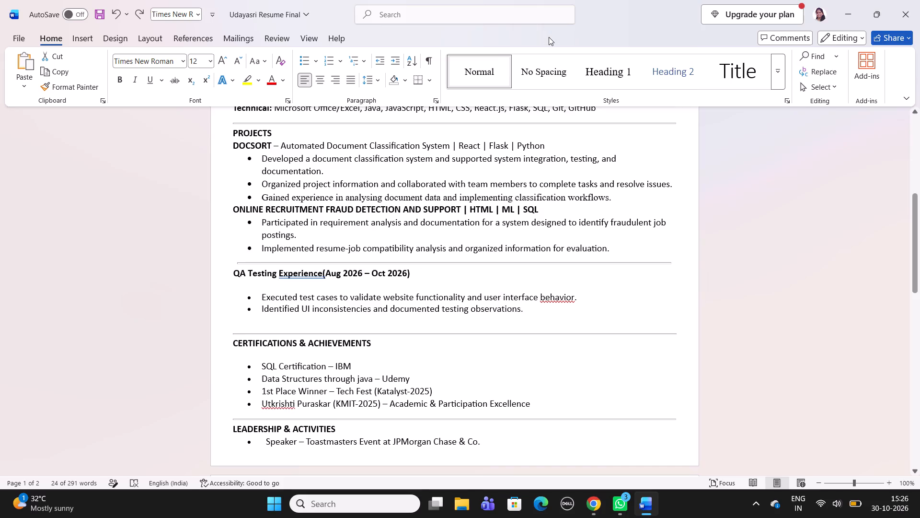
Insert a space before the bracketed dates "(Aug 2026 – Oct 2026)" in the QA Testing Experience heading.
click(405, 289)
scroll(353, 367, down, 7)
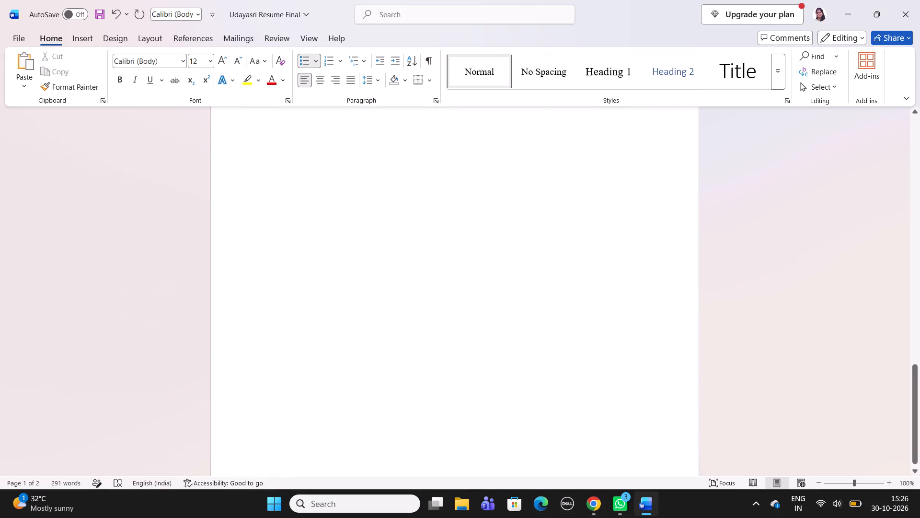
scroll(353, 367, down, 1)
scroll(353, 367, up, 3)
scroll(353, 367, up, 19)
scroll(353, 367, down, 1)
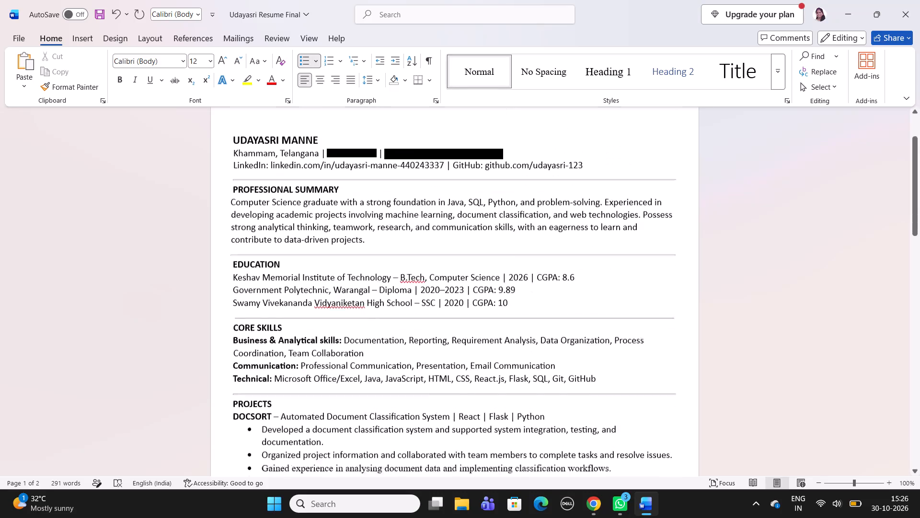
scroll(353, 367, down, 2)
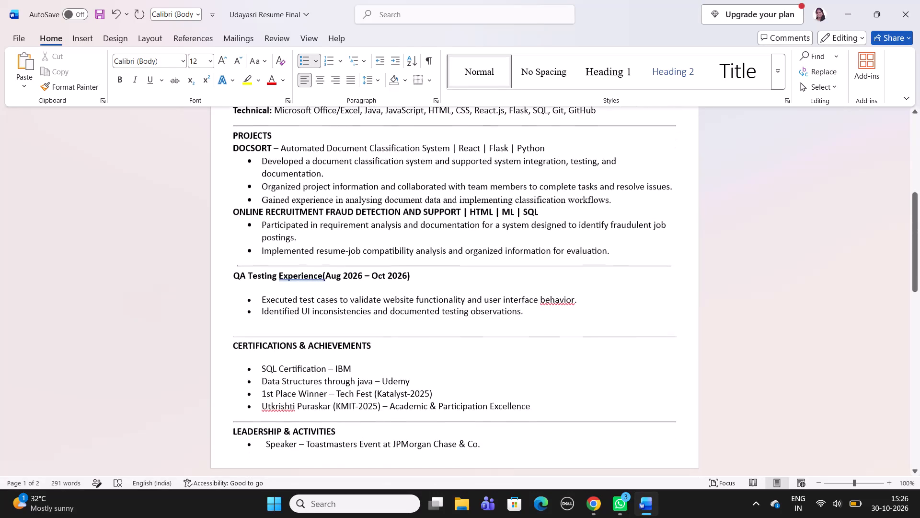
click(322, 275)
key(space)
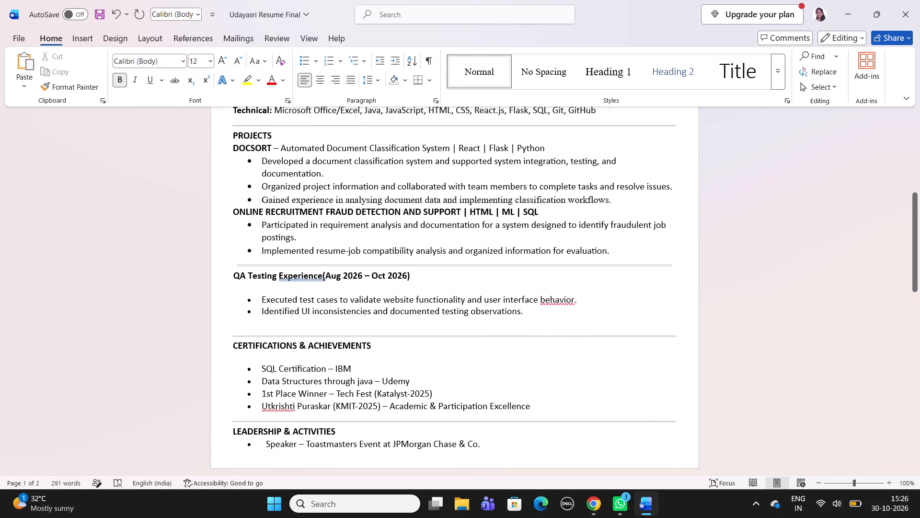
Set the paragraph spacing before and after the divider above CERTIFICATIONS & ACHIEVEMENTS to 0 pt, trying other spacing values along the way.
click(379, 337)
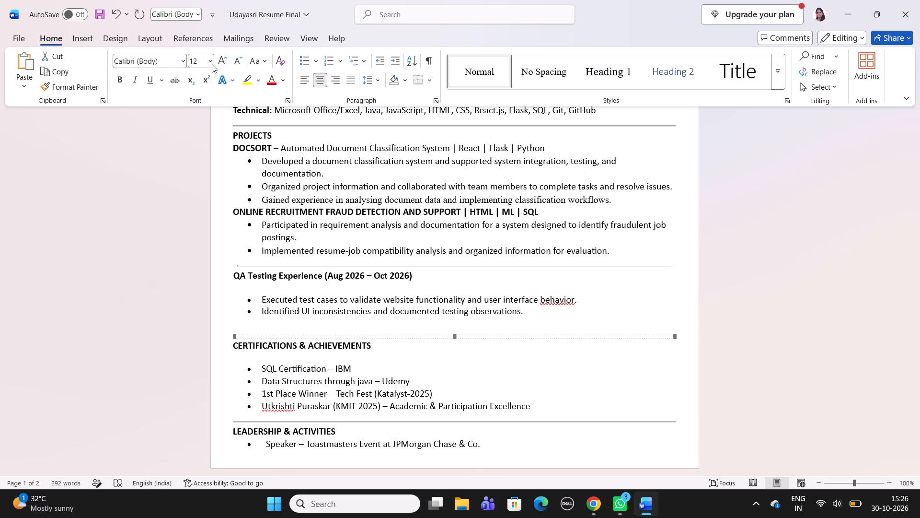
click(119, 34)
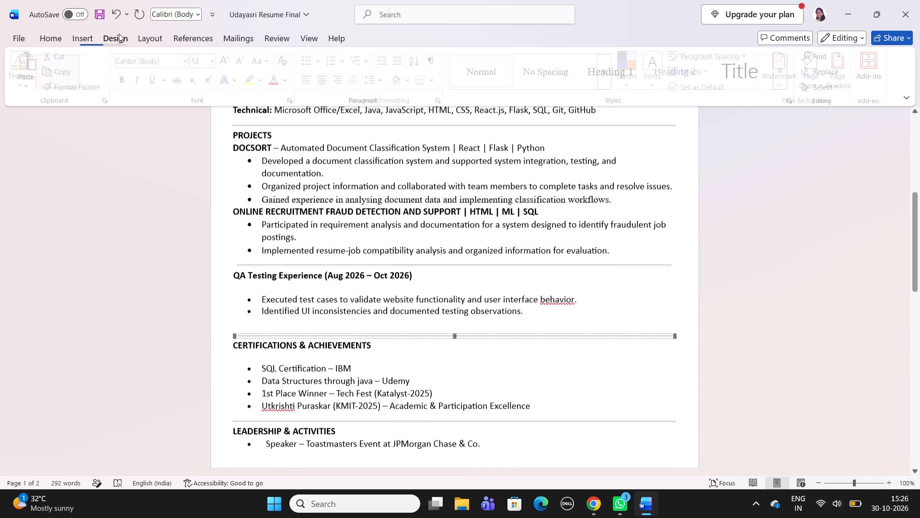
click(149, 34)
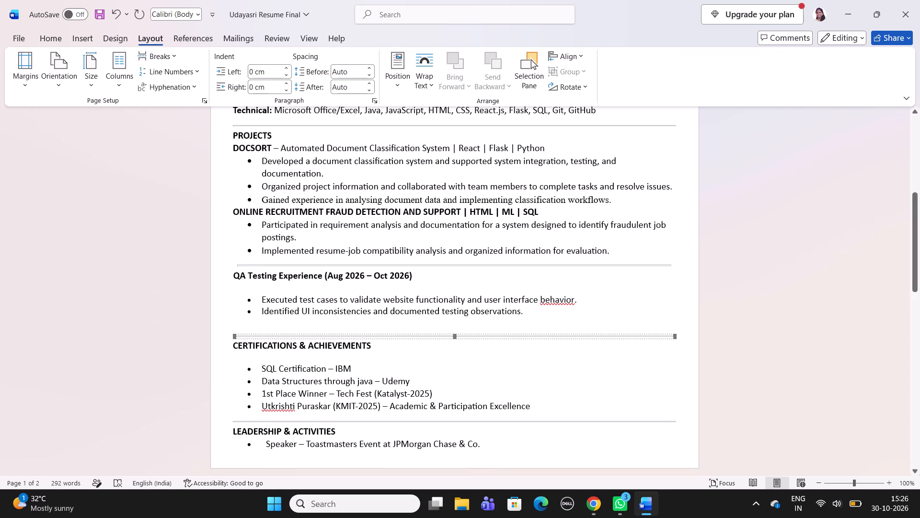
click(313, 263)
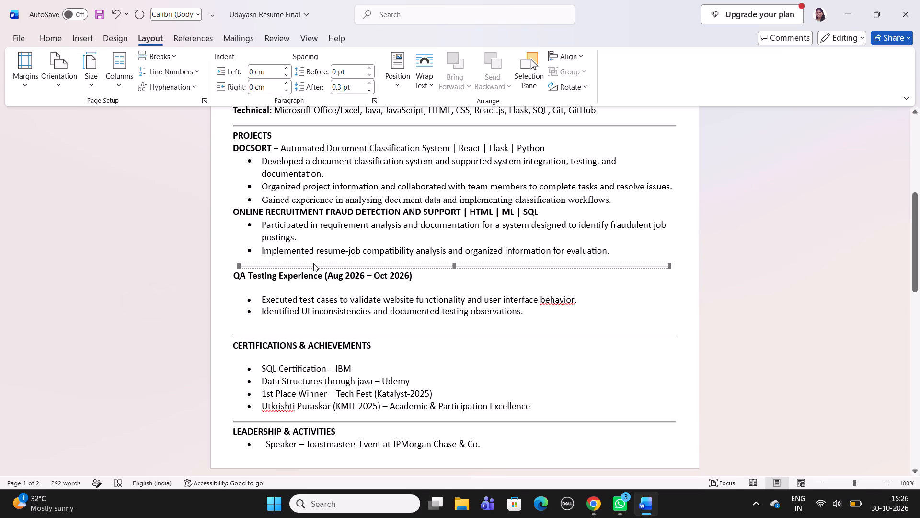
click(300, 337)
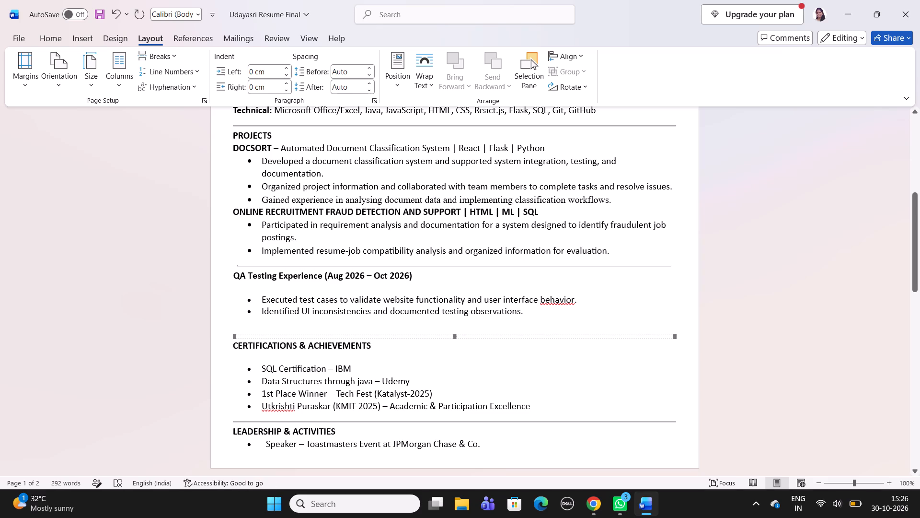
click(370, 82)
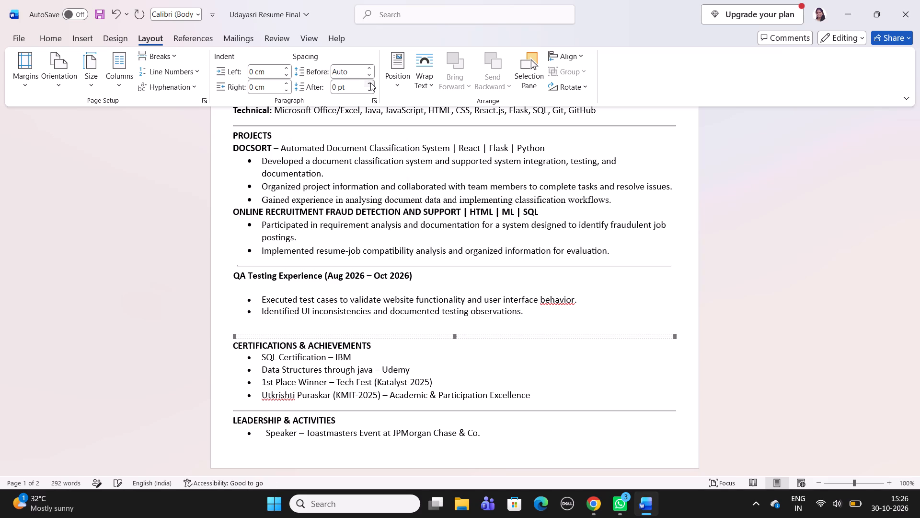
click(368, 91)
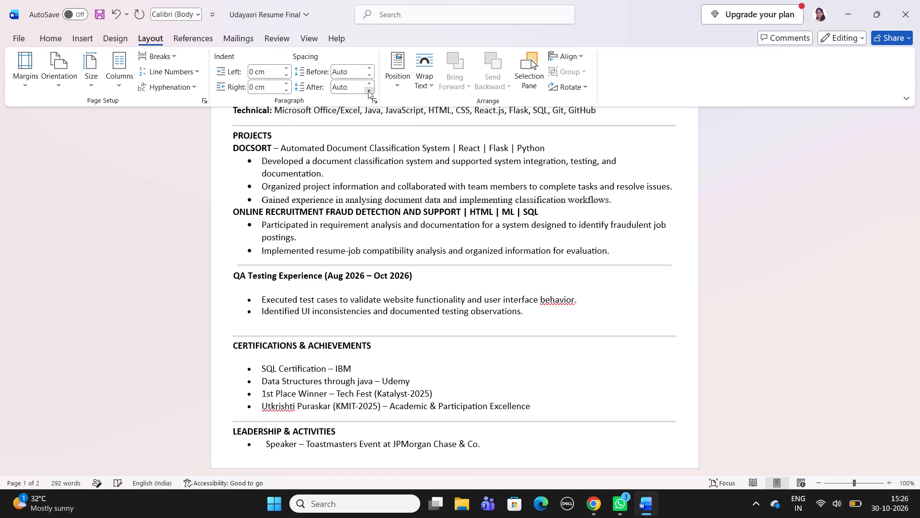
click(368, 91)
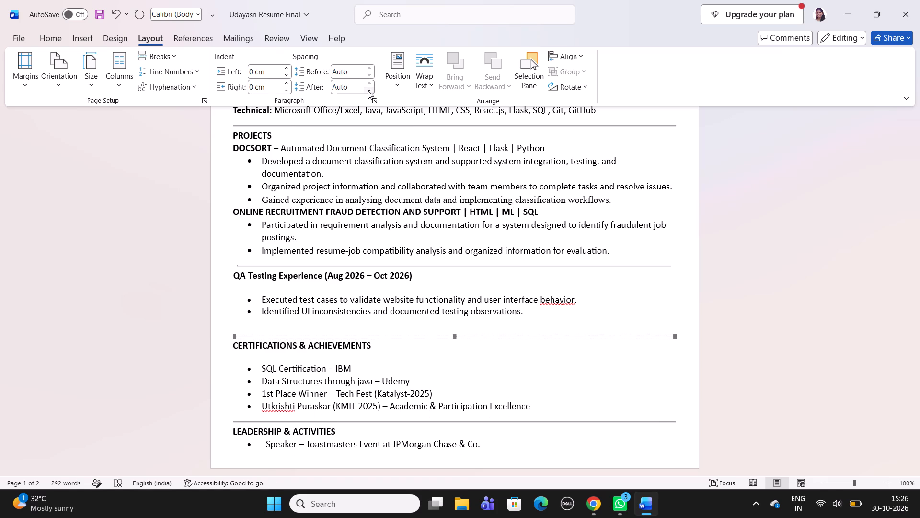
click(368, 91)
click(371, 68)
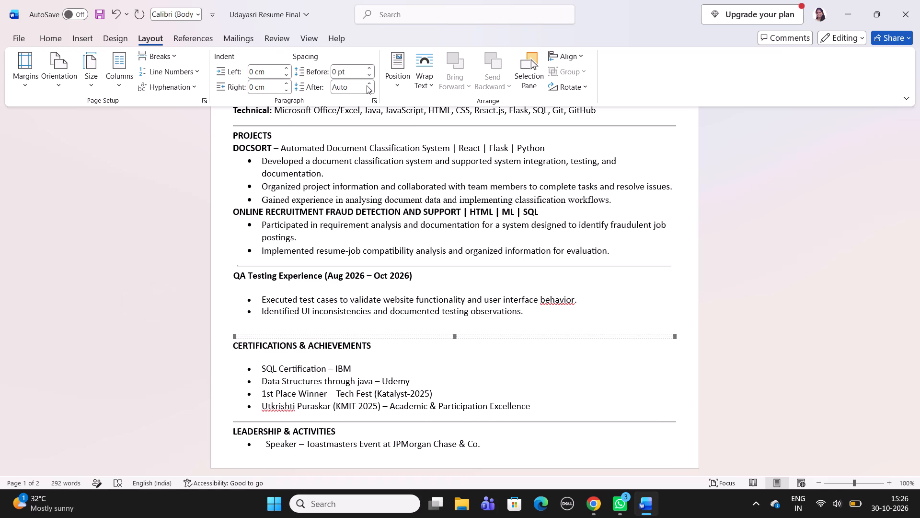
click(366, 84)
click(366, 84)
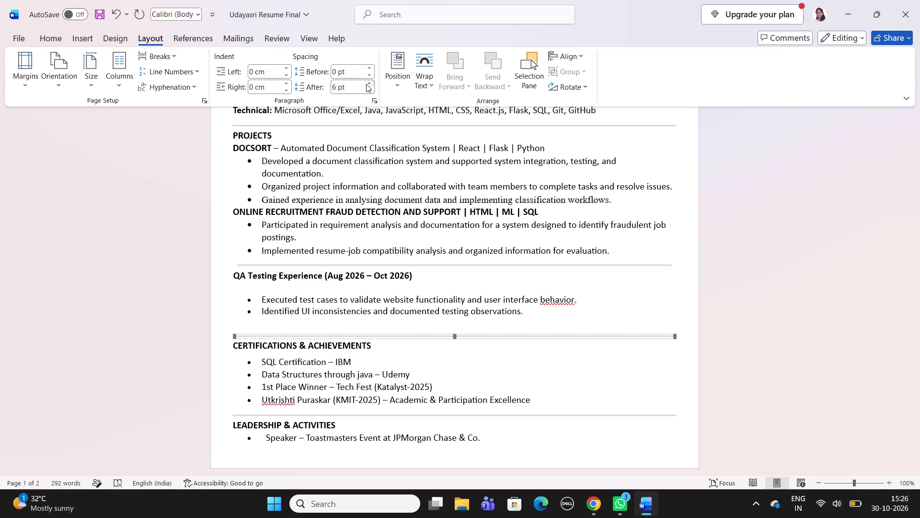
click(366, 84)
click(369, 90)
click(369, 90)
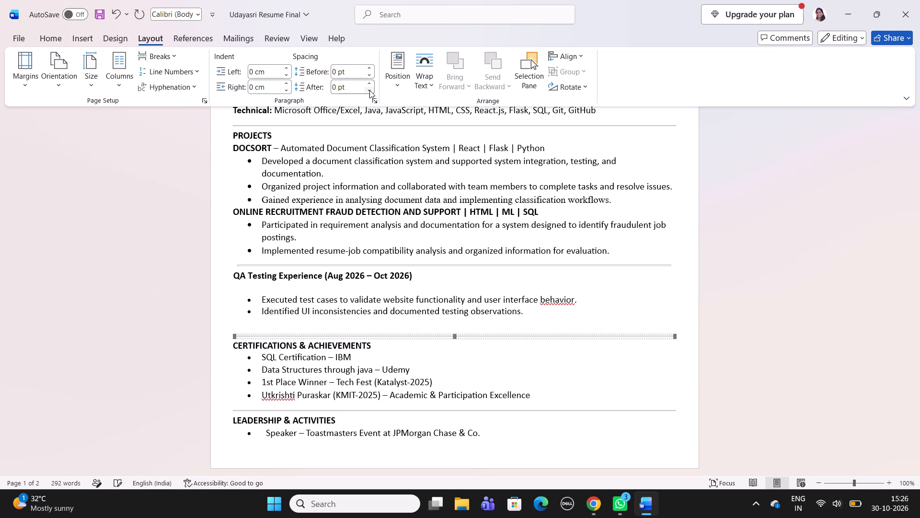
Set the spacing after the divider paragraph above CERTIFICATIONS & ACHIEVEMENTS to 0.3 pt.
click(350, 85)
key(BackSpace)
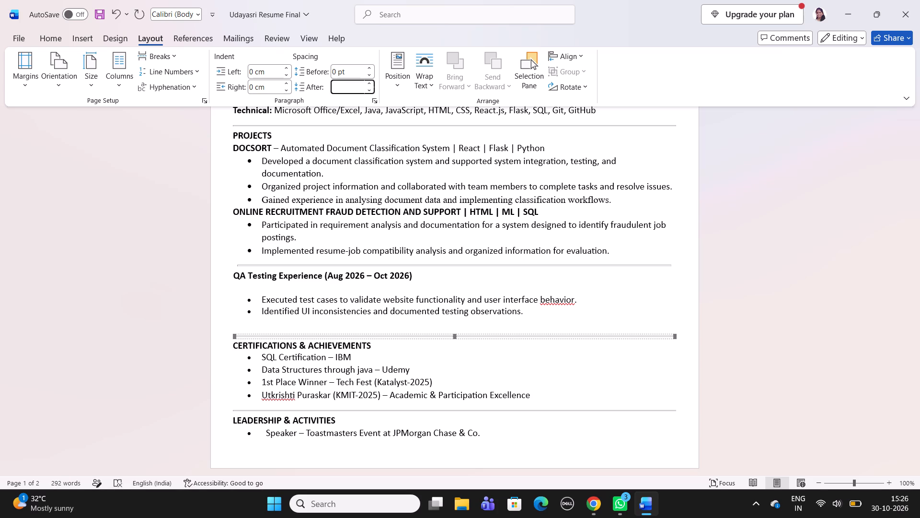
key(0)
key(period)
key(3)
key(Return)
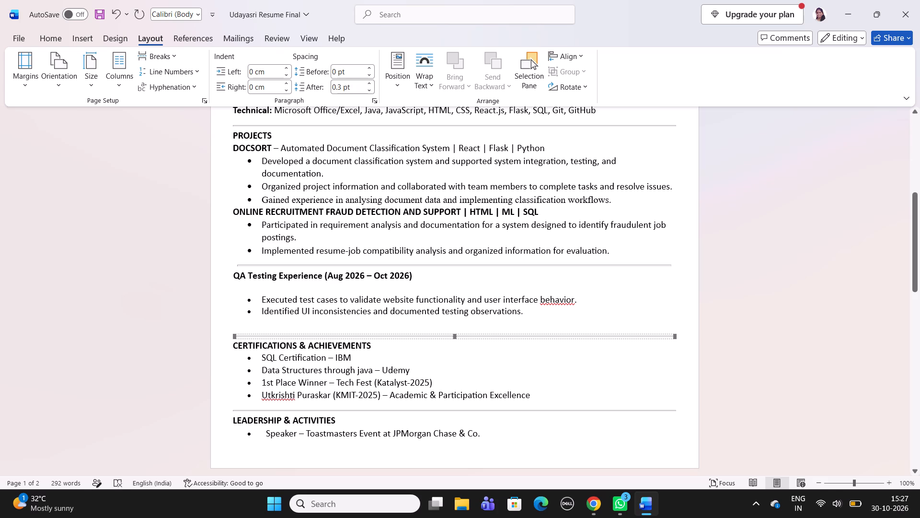
Try larger spacing after the divider paragraph, up to 60 pt, and bring it down to 0 pt.
click(369, 82)
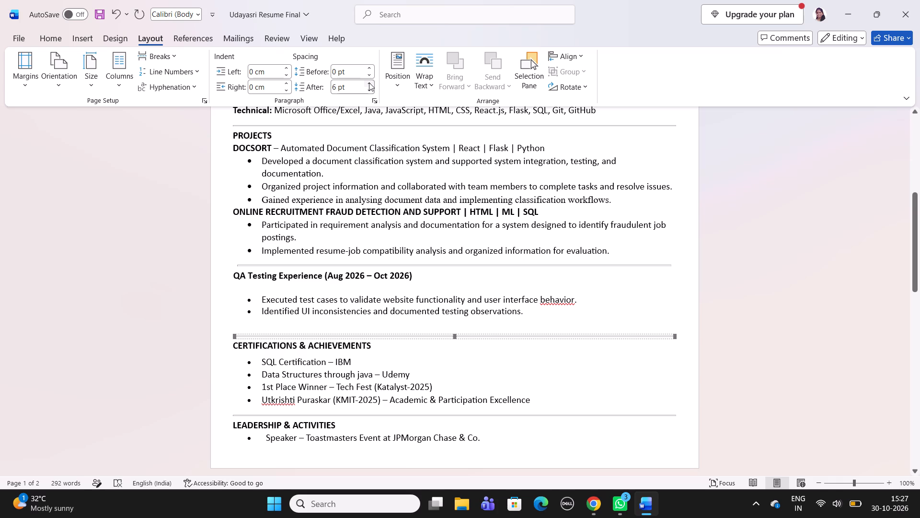
click(369, 82)
click(369, 82)
triple_click(369, 82)
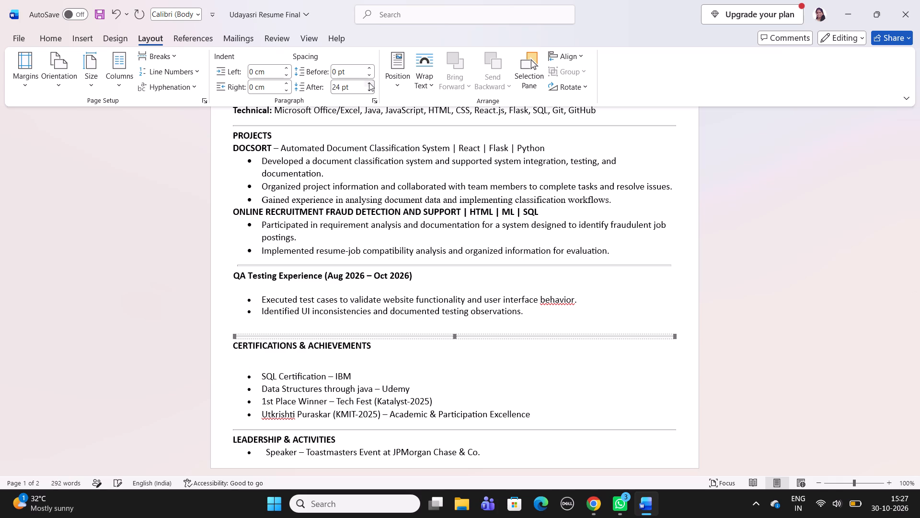
triple_click(369, 82)
click(369, 82)
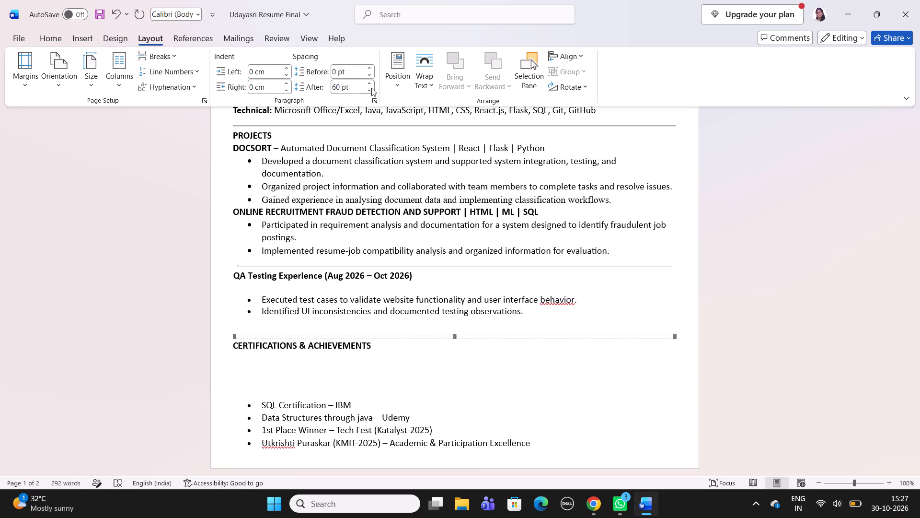
triple_click(371, 88)
triple_click(371, 88)
triple_click(371, 88)
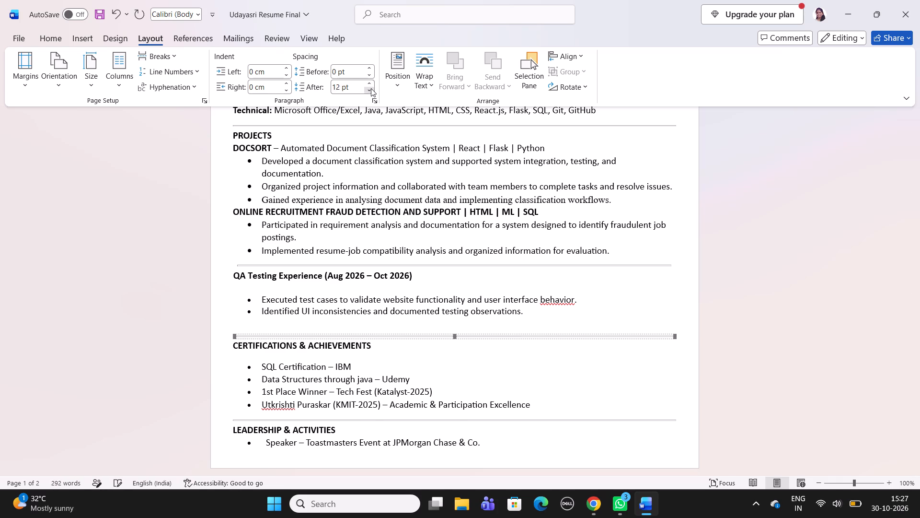
double_click(371, 88)
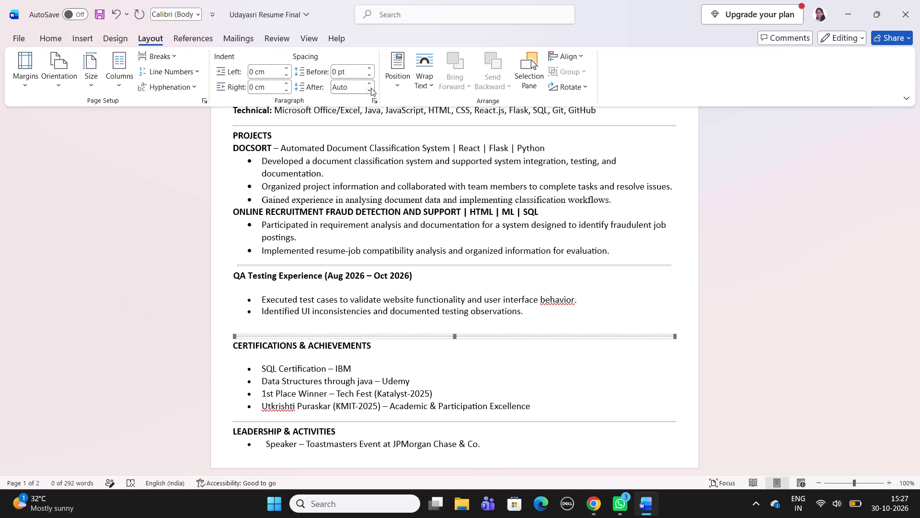
click(371, 84)
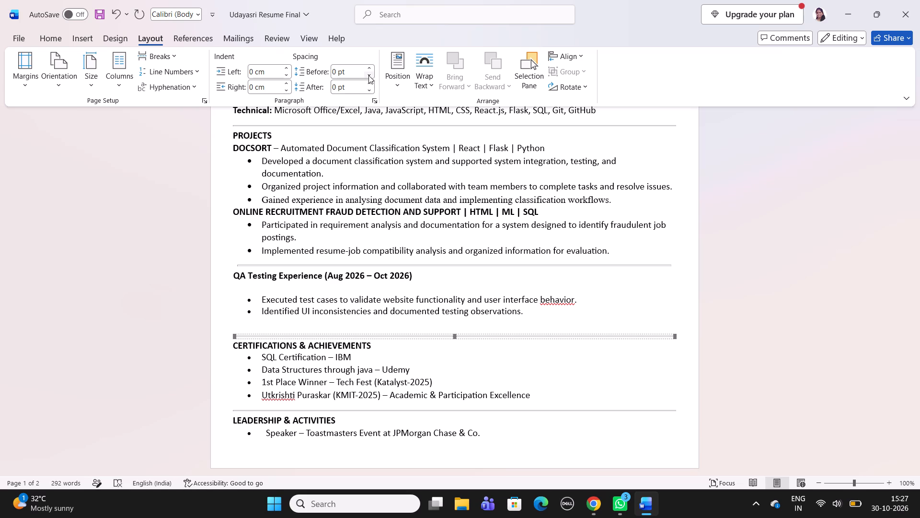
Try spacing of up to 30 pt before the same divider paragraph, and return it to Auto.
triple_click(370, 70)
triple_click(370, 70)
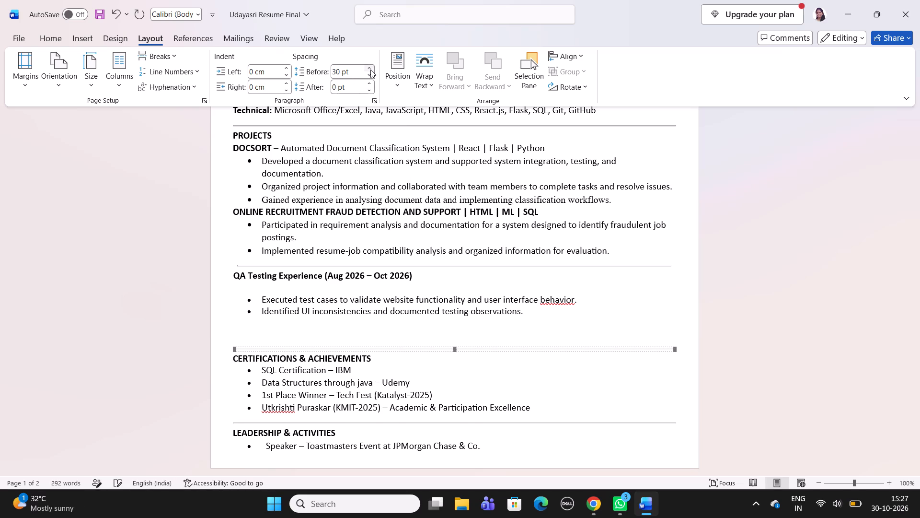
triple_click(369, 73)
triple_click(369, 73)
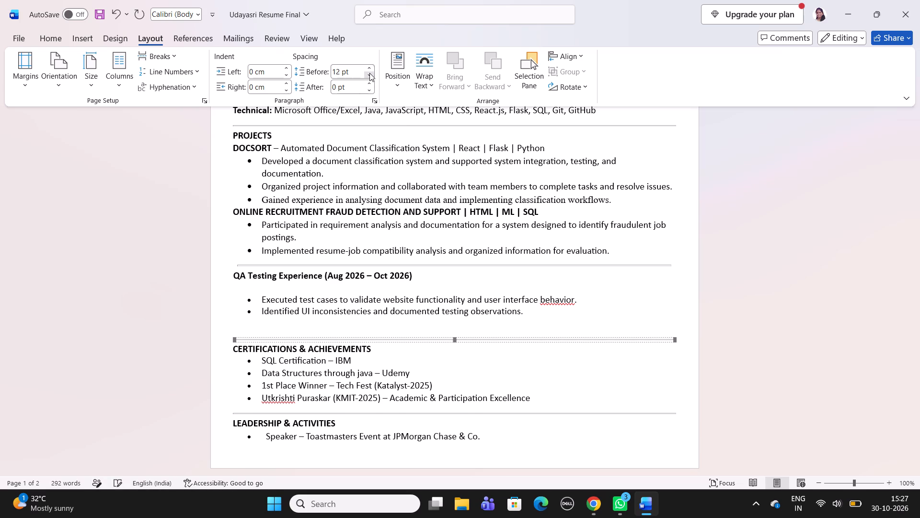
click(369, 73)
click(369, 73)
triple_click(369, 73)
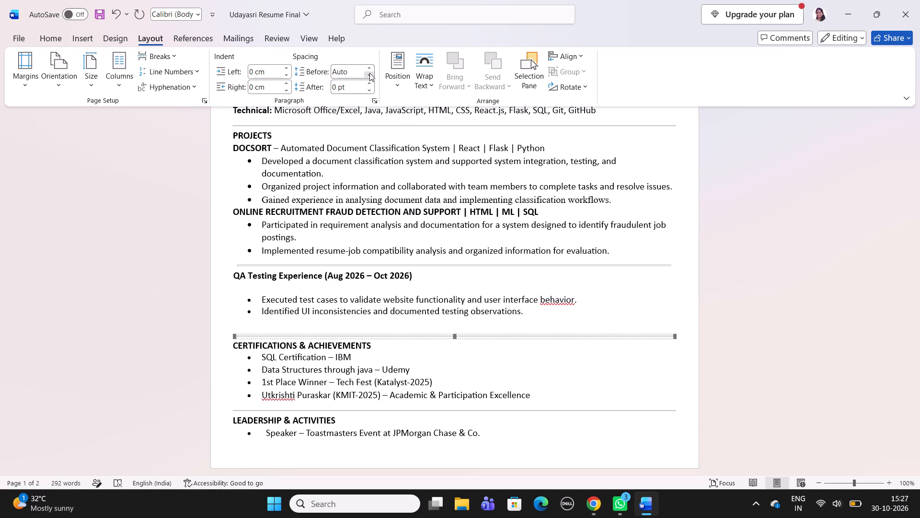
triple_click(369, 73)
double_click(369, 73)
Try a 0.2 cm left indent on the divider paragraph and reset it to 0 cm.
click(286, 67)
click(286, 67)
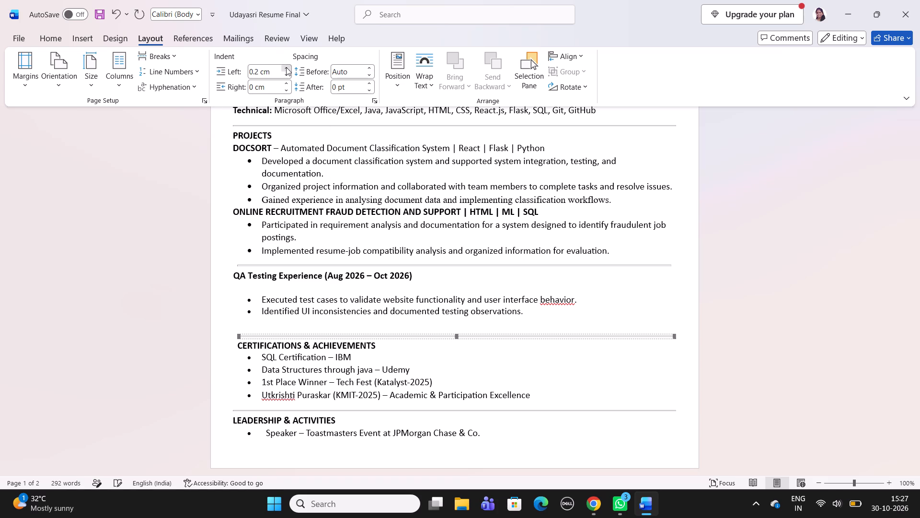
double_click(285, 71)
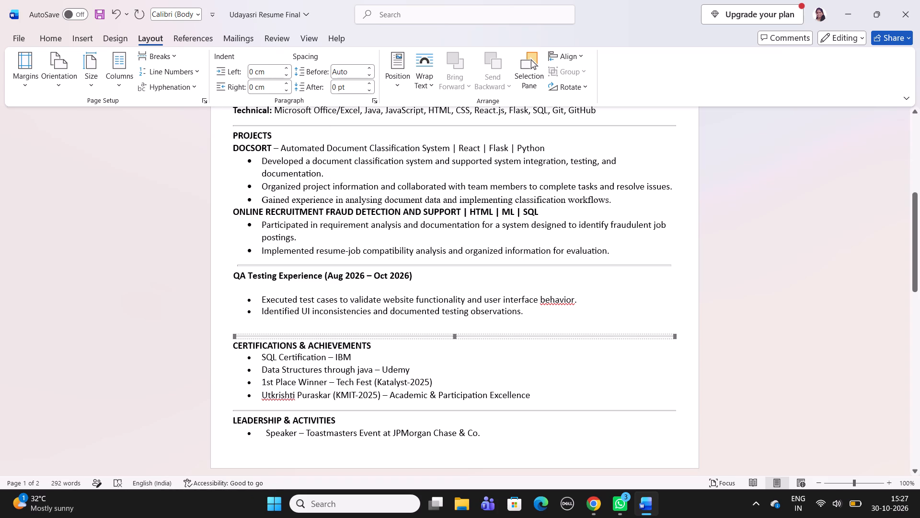
Replace the divider and blank line above CERTIFICATIONS & ACHIEVEMENTS with the copied divider, pasted straight after the last QA Testing bullet.
click(279, 261)
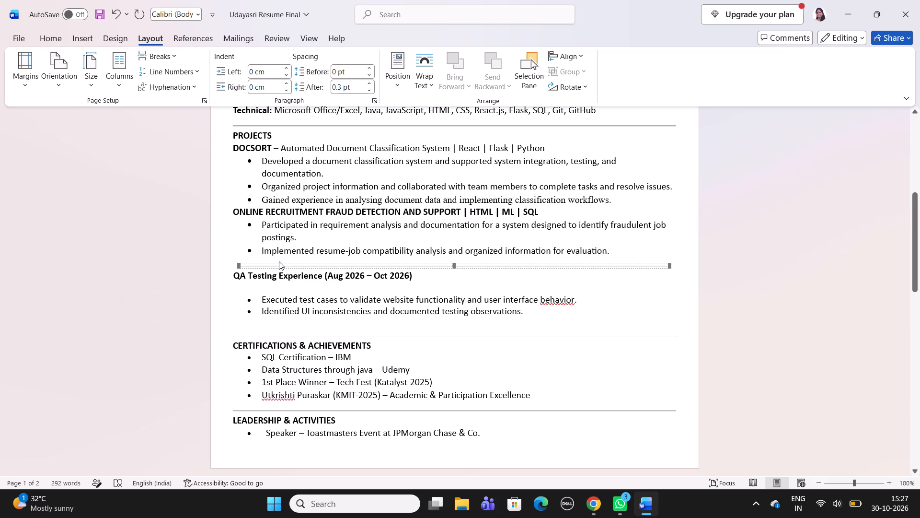
click(530, 309)
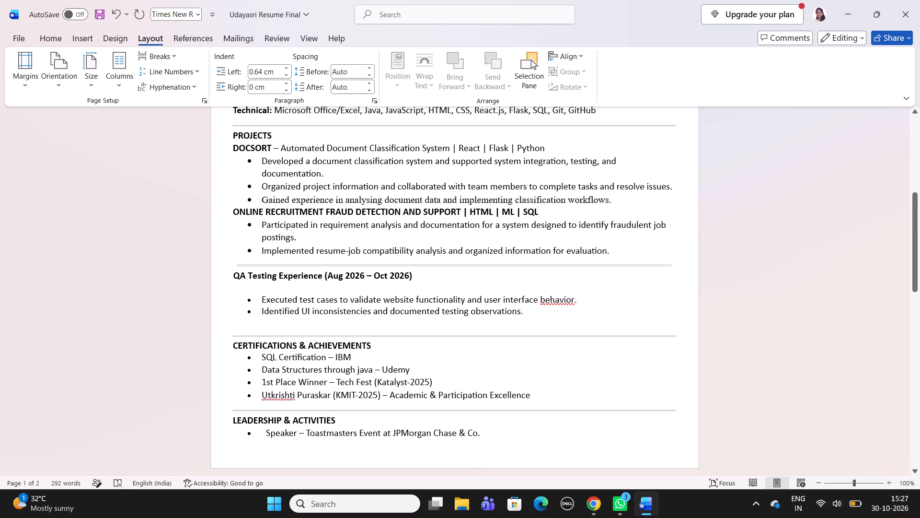
key(Down)
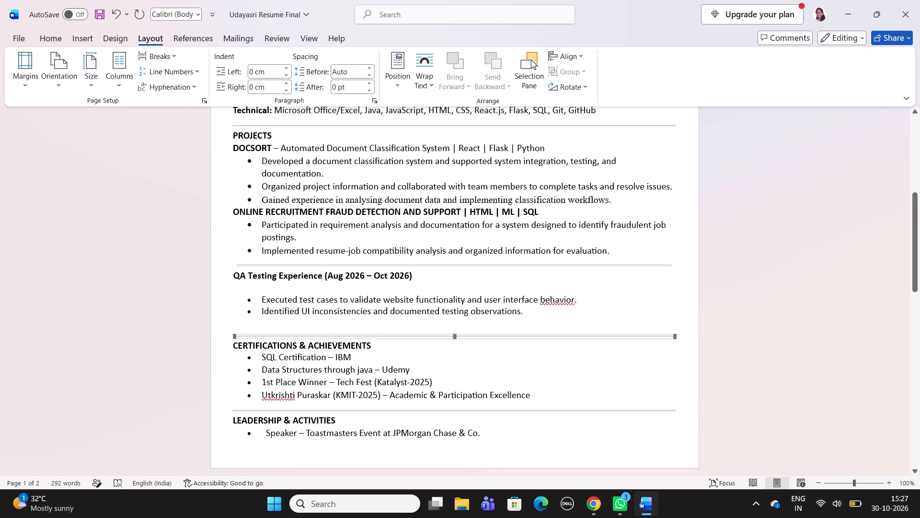
key(BackSpace)
key(BackSpace)
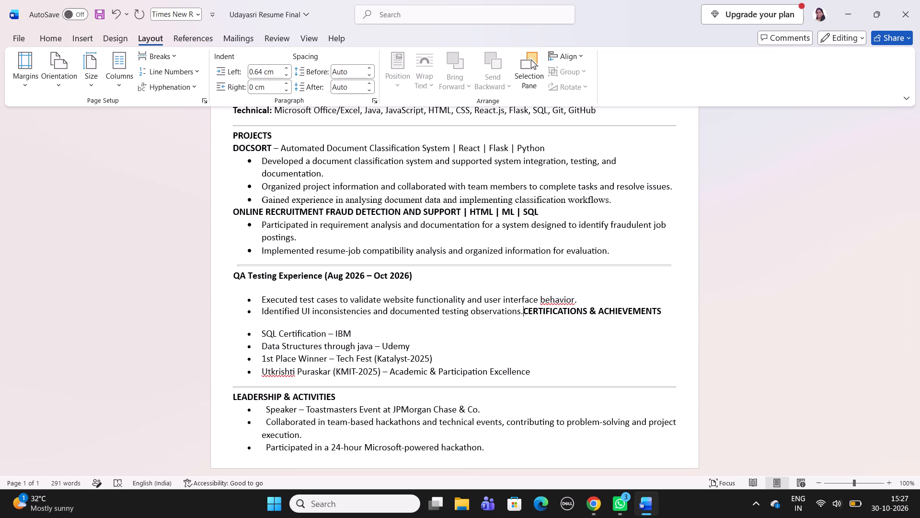
key(ctrl+v)
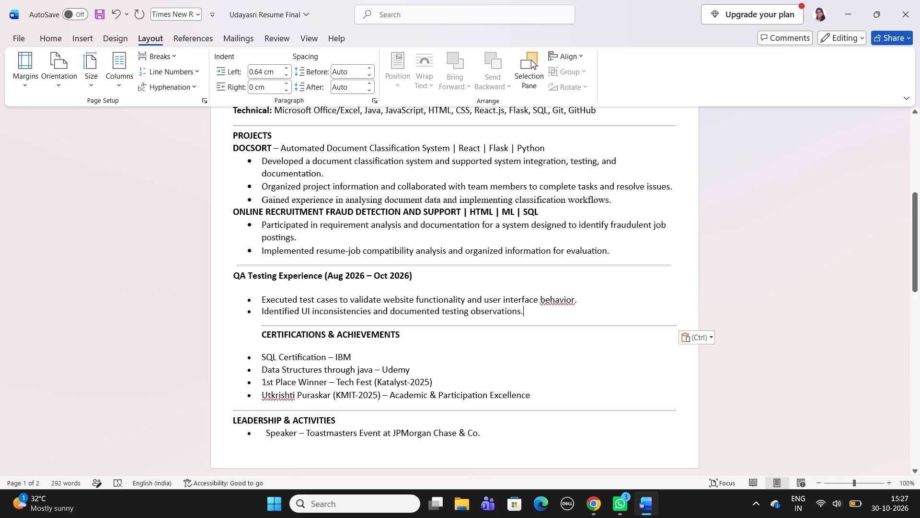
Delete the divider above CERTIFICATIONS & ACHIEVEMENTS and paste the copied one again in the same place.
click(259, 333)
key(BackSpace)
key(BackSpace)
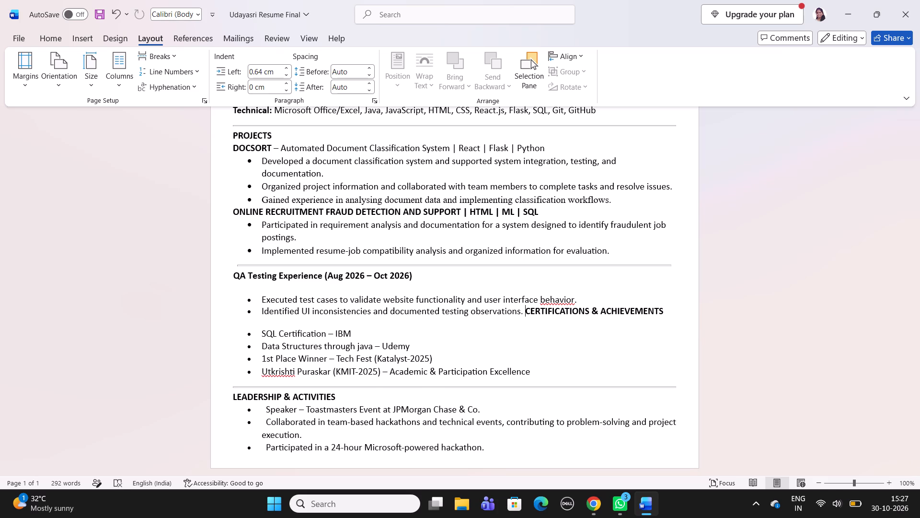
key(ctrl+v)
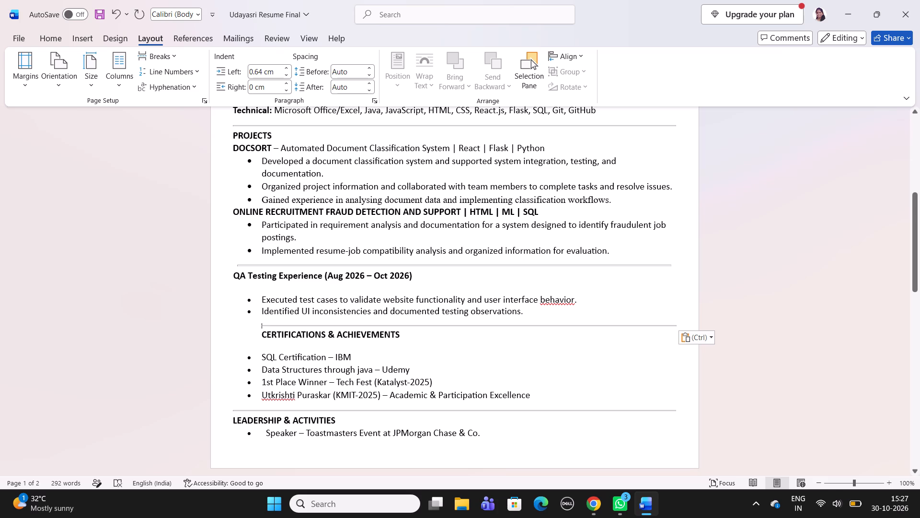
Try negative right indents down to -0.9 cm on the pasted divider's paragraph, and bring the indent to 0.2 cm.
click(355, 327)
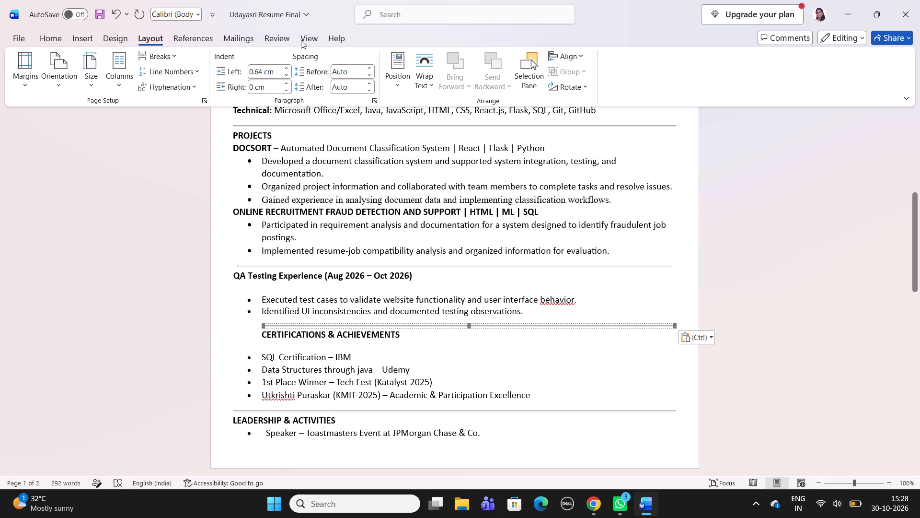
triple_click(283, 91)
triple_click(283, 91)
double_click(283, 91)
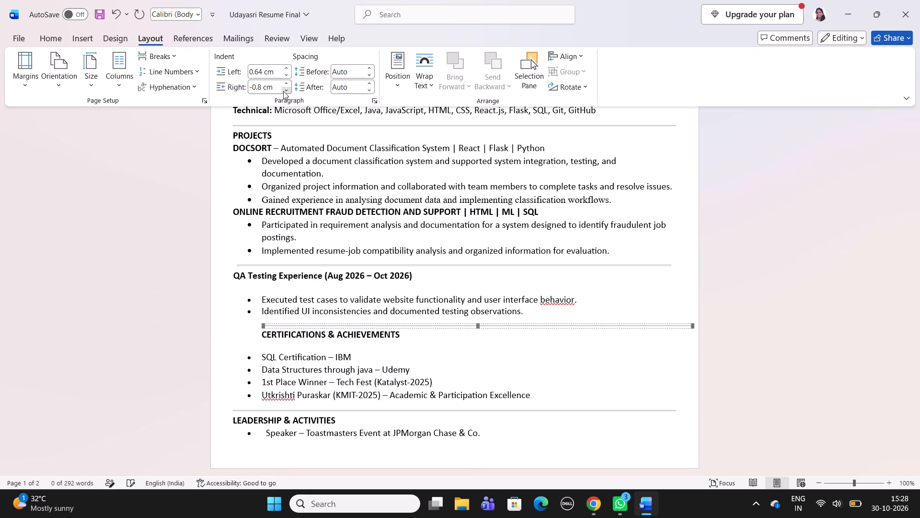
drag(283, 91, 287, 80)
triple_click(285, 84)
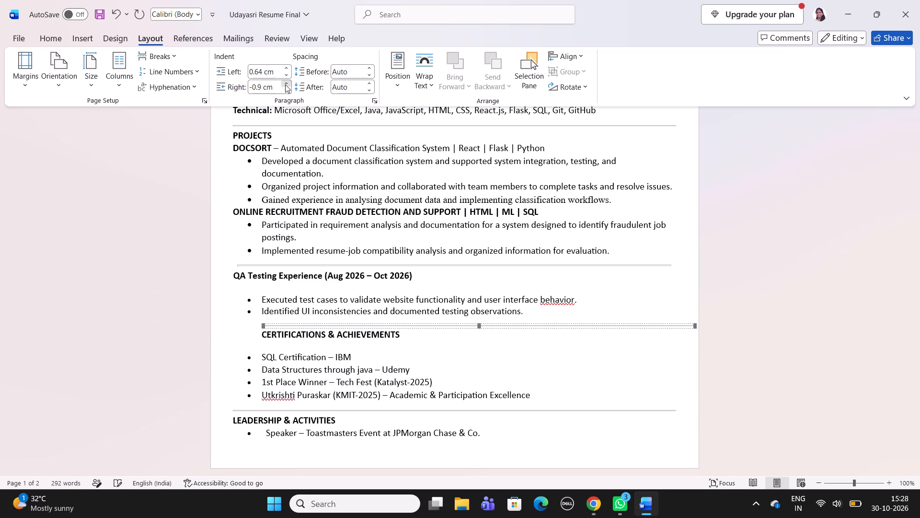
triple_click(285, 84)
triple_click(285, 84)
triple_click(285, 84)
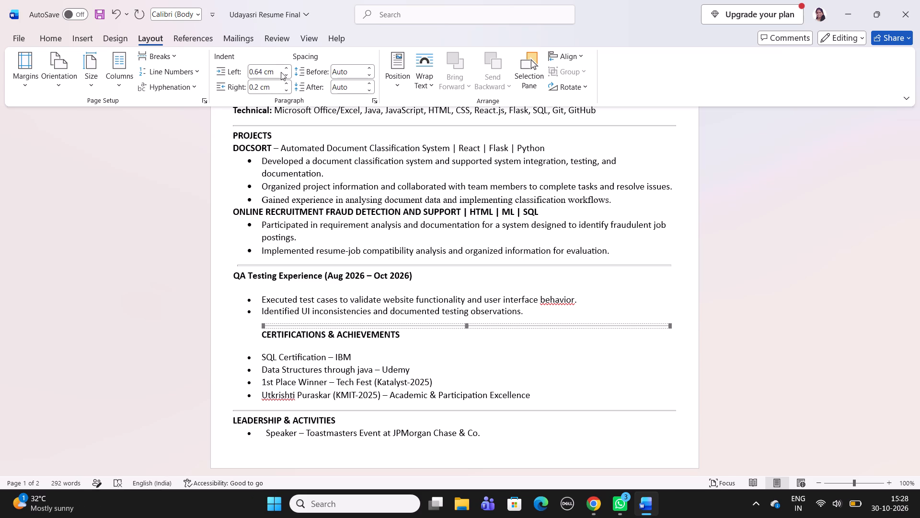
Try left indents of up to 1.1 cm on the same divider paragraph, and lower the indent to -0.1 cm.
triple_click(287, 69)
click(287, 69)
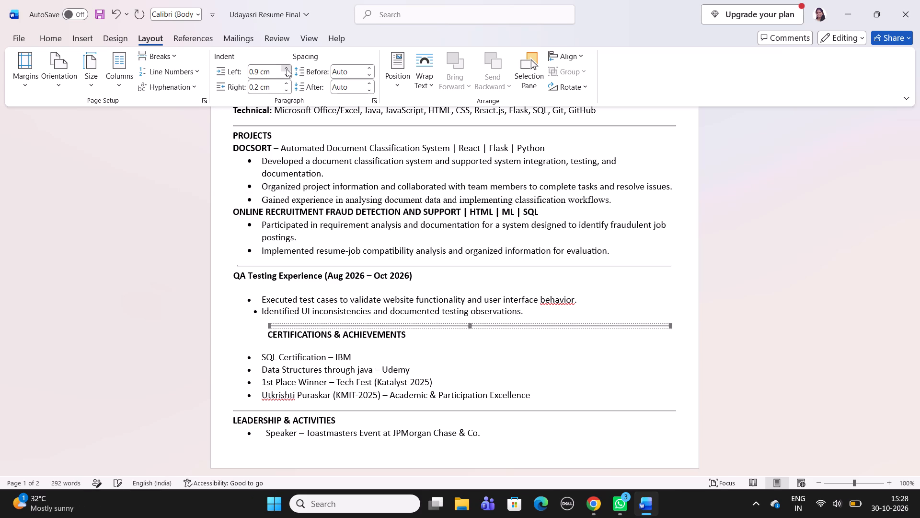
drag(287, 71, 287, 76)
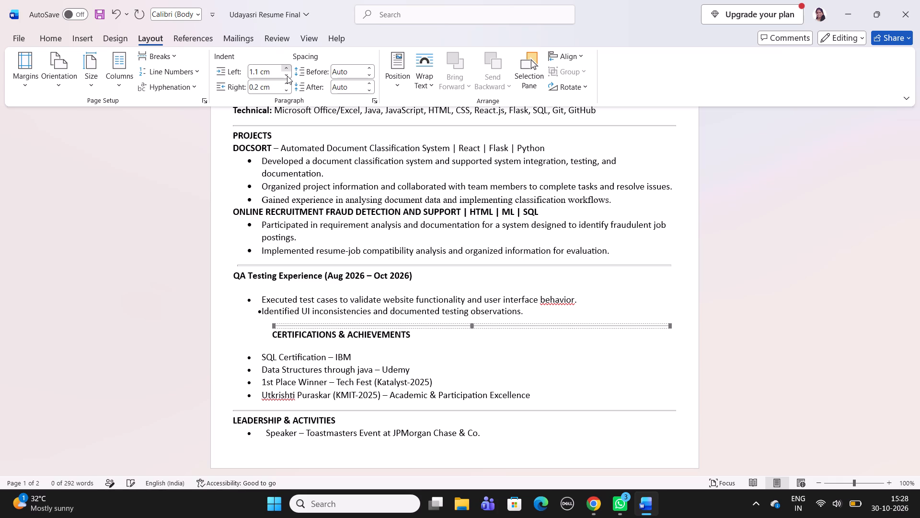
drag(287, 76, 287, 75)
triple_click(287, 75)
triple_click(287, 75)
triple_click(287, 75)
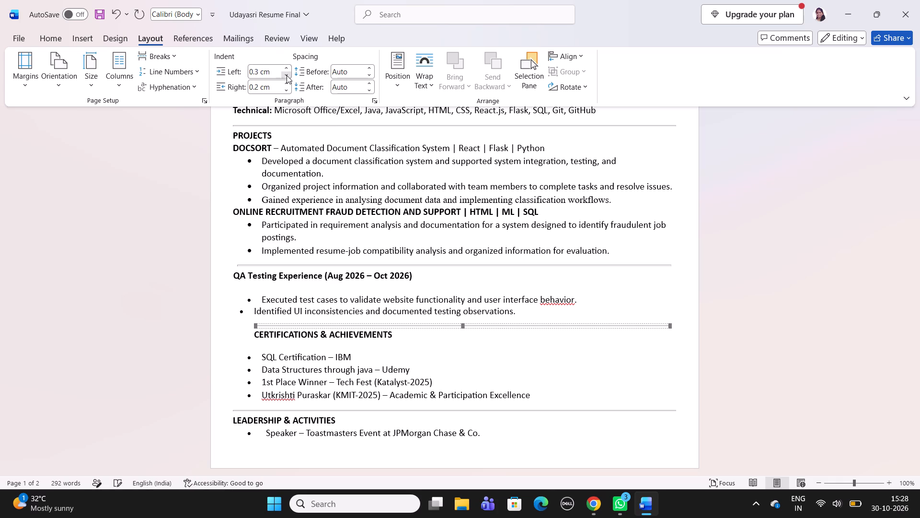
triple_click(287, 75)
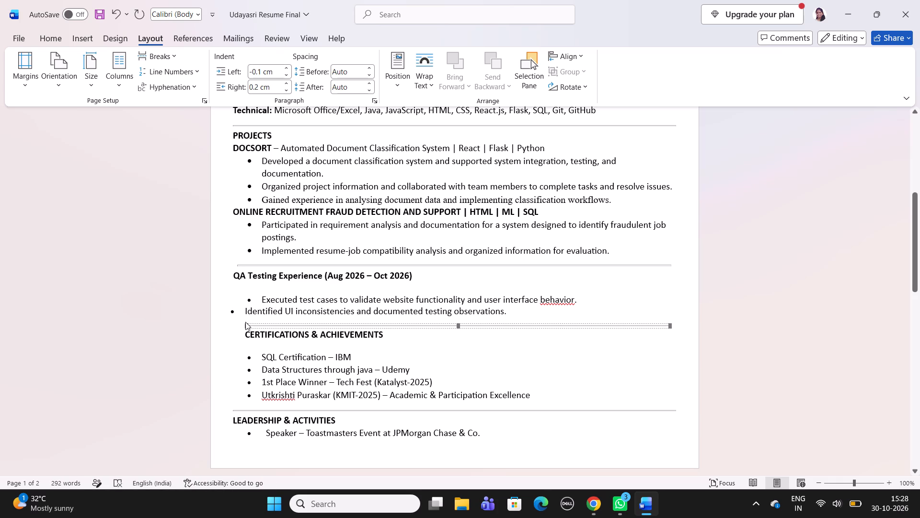
Join the "Identified UI inconsistencies" bullet to the bullet above and split it off again so both share the same indent.
click(258, 311)
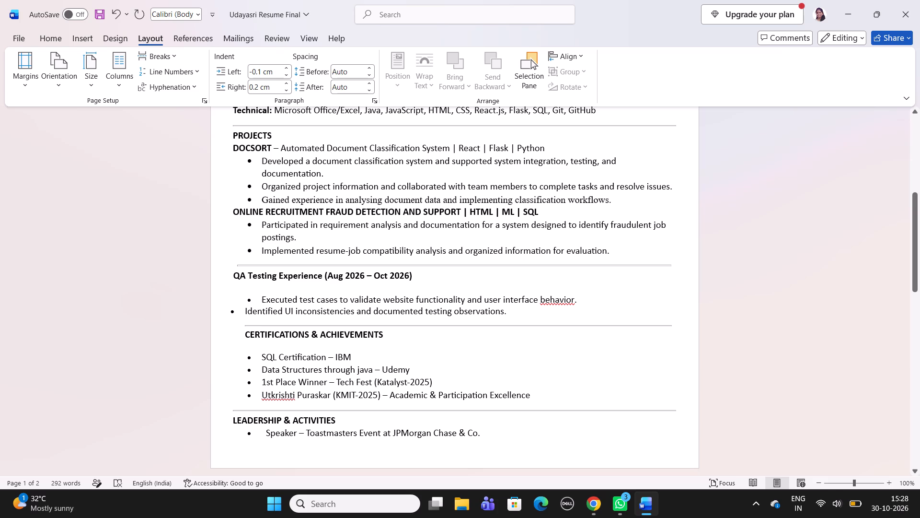
key(Left)
key(Left)
key(Left)
key(BackSpace)
key(BackSpace)
key(BackSpace)
key(BackSpace)
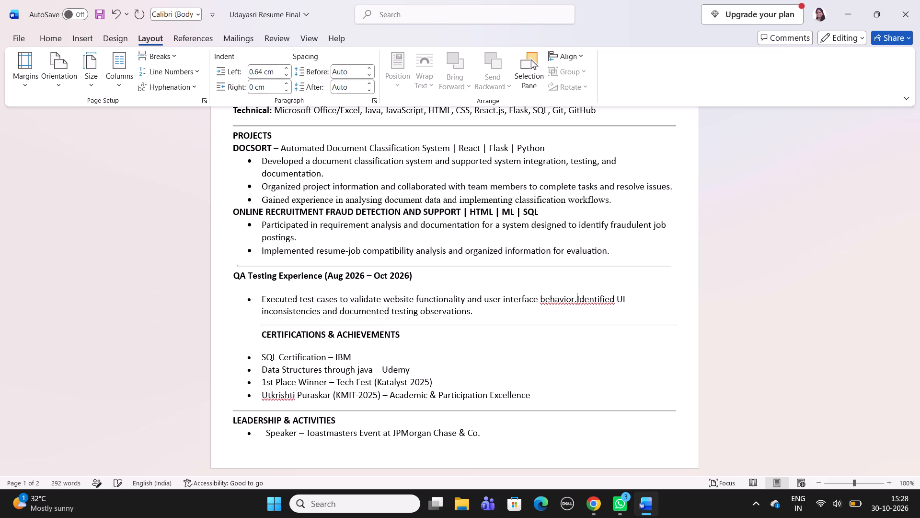
key(Return)
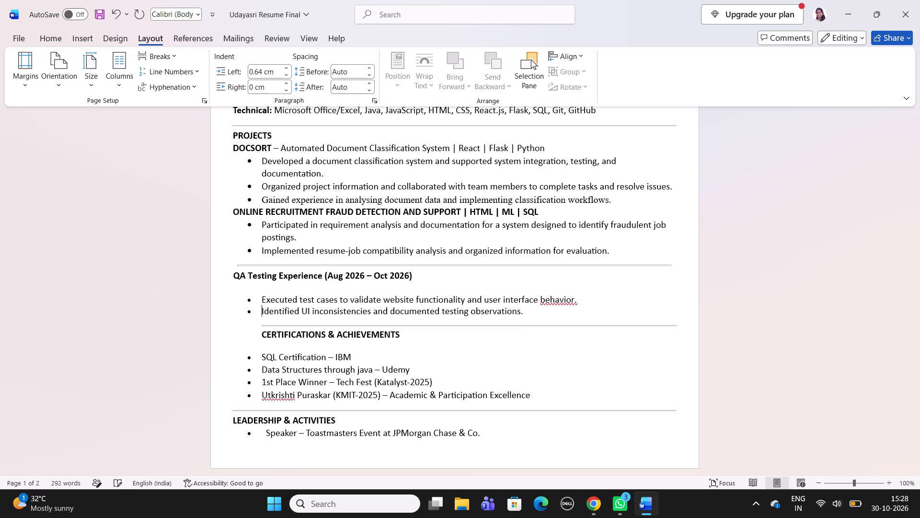
Delete the divider above CERTIFICATIONS & ACHIEVEMENTS and put the heading on its own line with a 0 cm left indent.
click(287, 329)
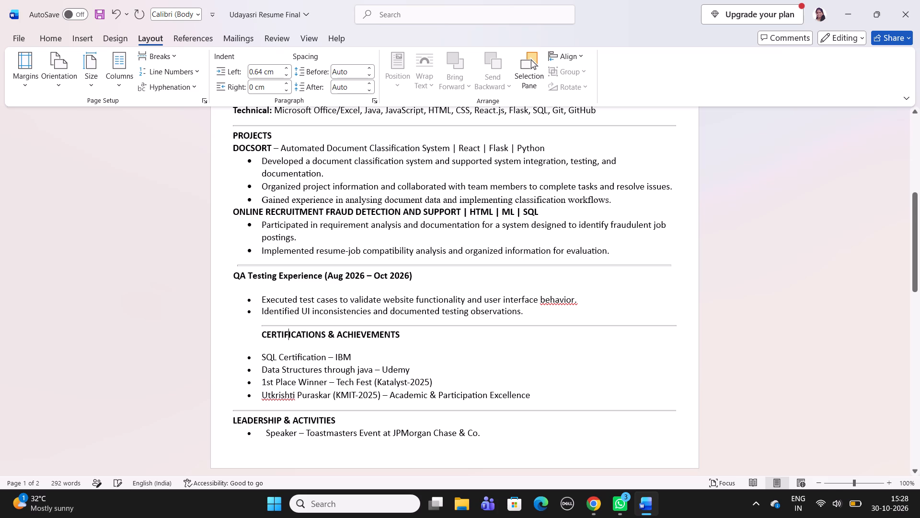
click(257, 334)
key(BackSpace)
key(BackSpace)
key(BackSpace)
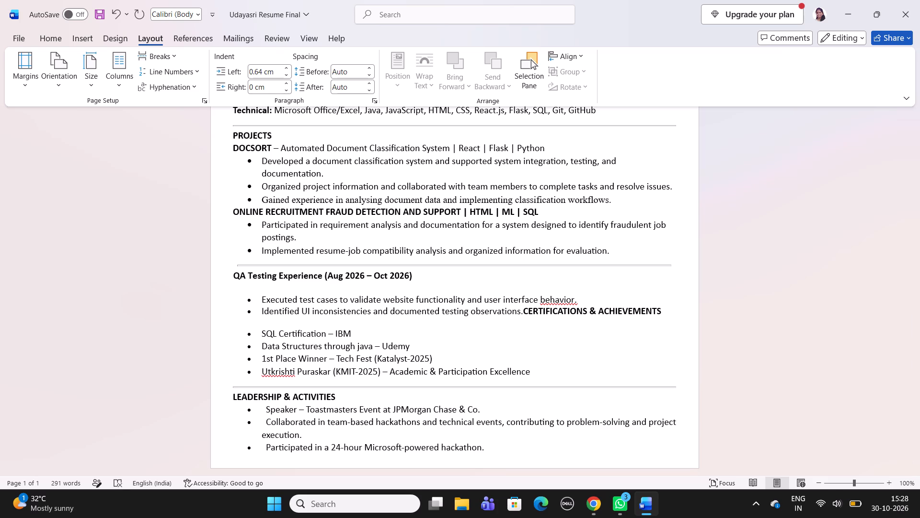
key(Return)
key(BackSpace)
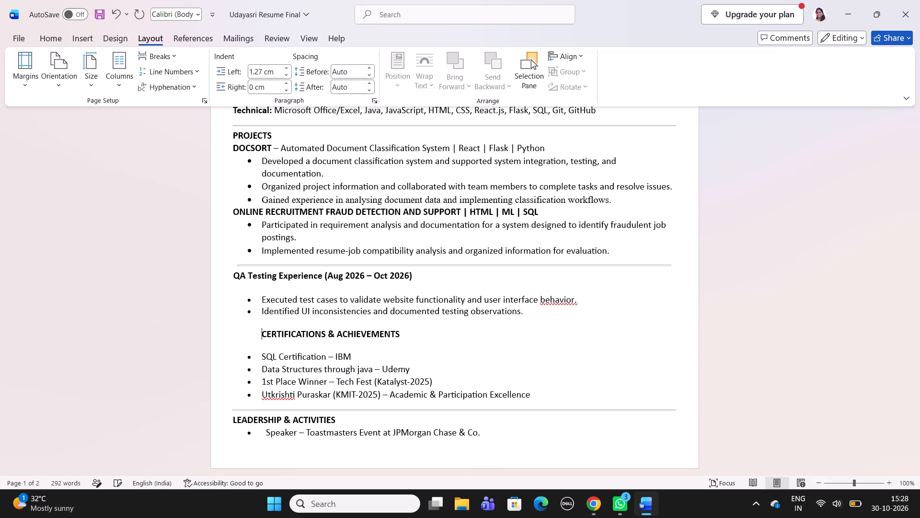
key(BackSpace)
key(BackSpace)
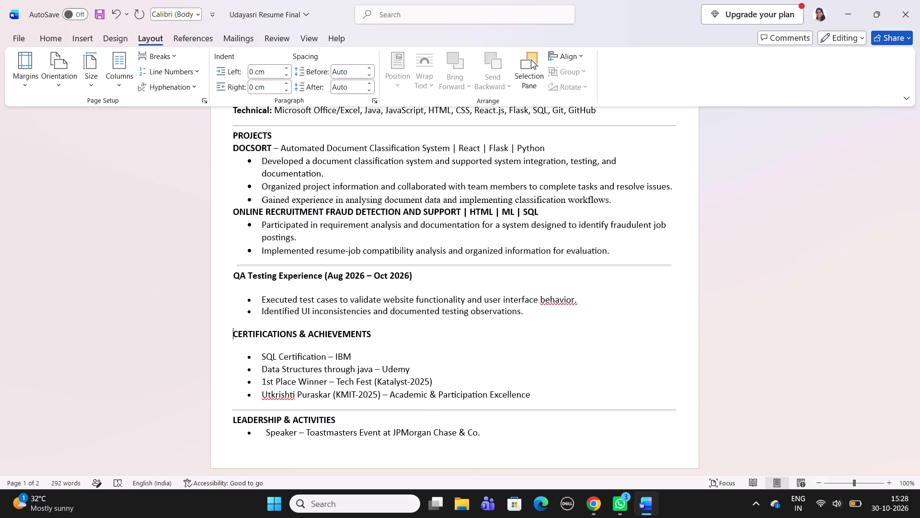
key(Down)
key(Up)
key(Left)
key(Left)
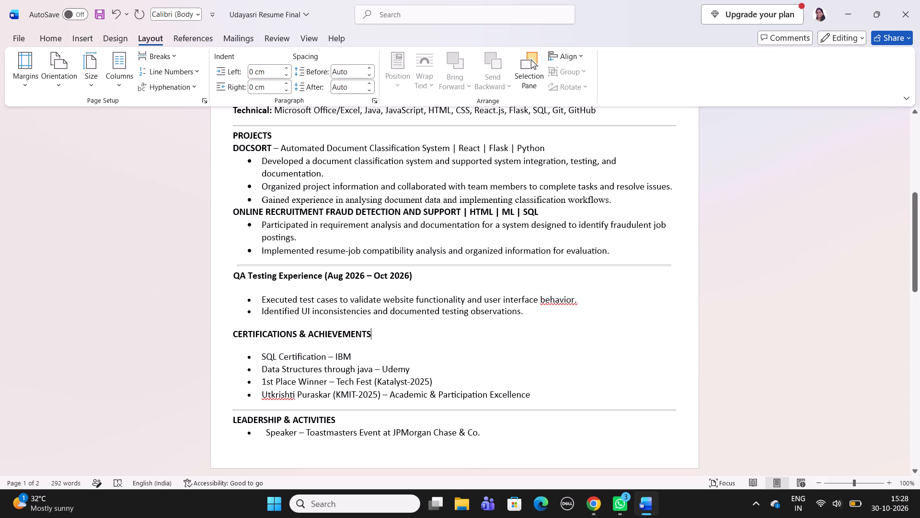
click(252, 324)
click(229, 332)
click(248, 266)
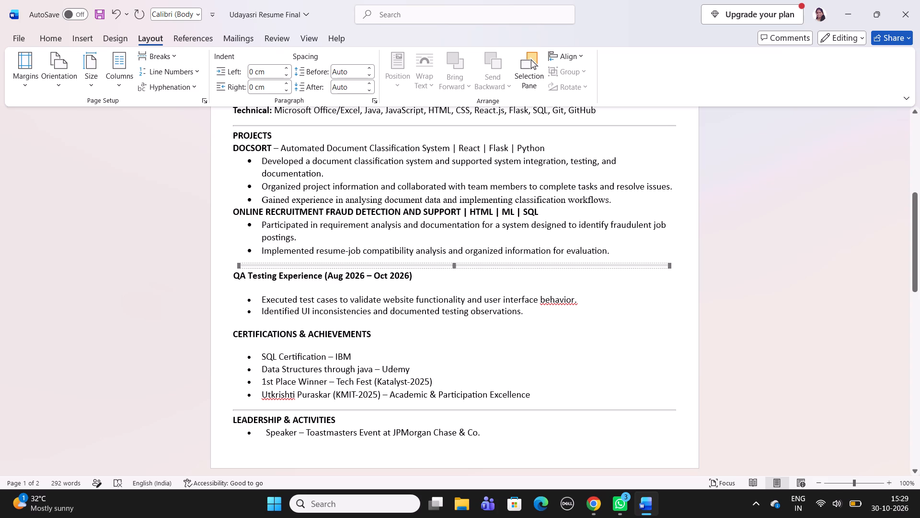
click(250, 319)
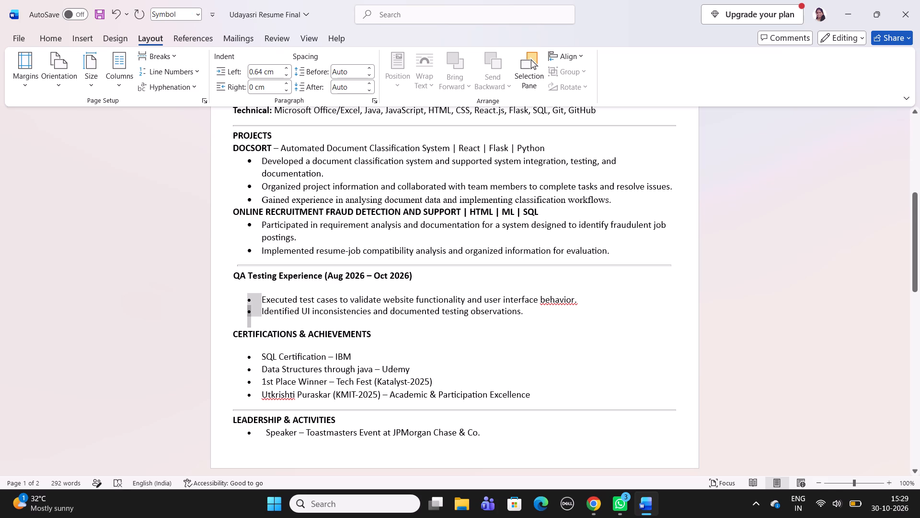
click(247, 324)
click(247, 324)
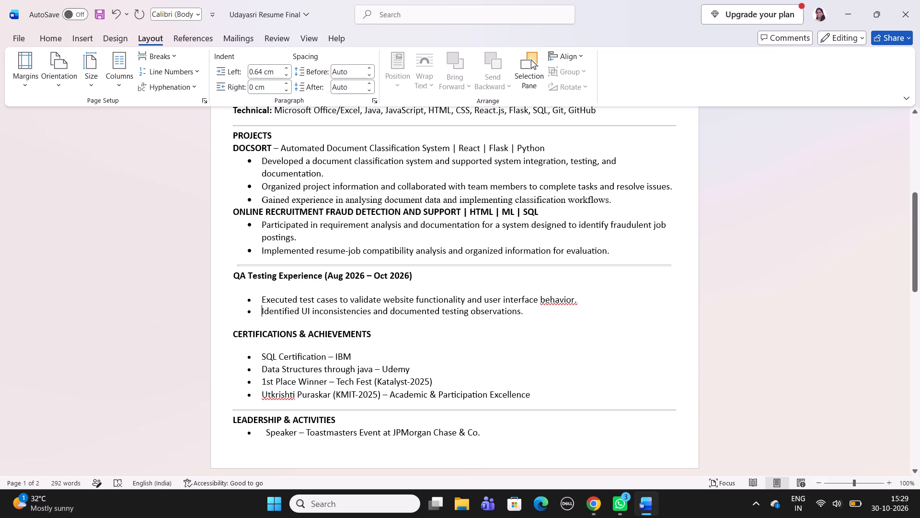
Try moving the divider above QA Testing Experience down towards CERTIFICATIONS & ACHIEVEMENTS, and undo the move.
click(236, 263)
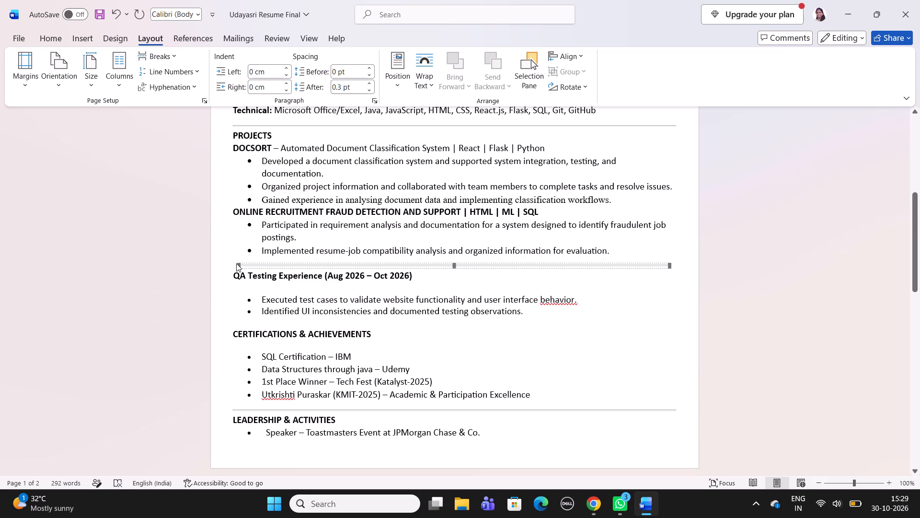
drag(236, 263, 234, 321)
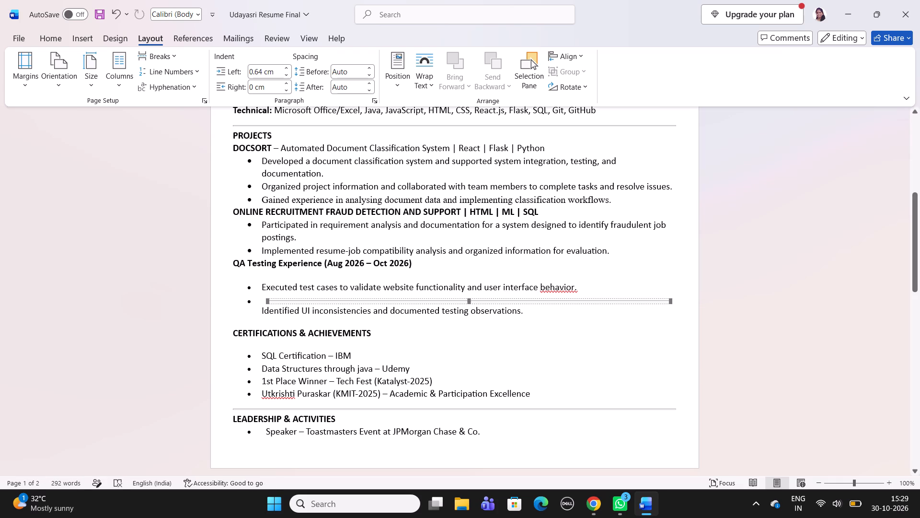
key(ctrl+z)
Undo the last divider moves so the divider sits above the QA Testing Experience heading again.
key(ctrl+z)
key(ctrl+z)
key(ctrl+z)
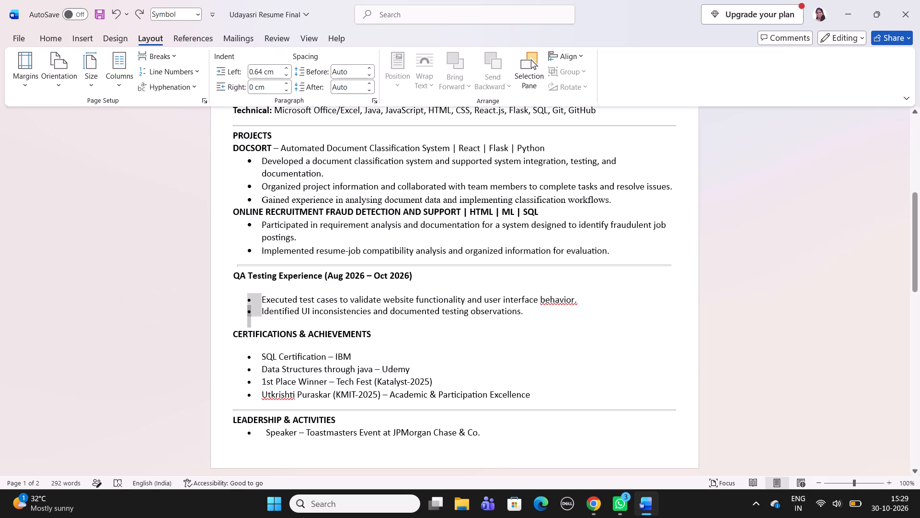
Paste the copied divider line directly above the CERTIFICATIONS & ACHIEVEMENTS heading.
click(248, 328)
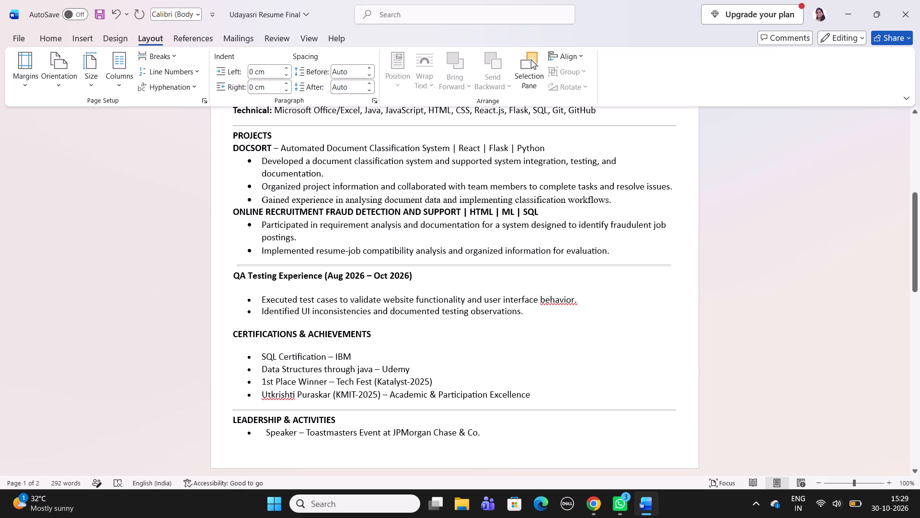
click(230, 330)
key(ctrl+v)
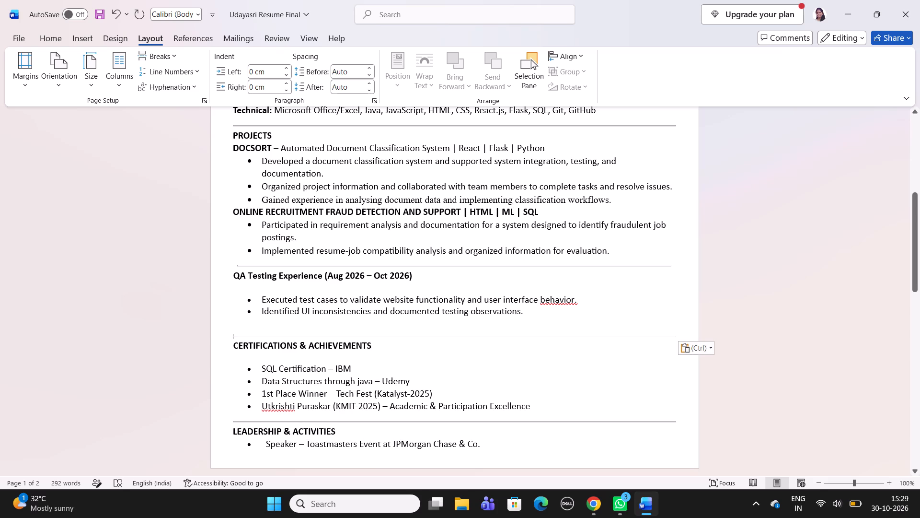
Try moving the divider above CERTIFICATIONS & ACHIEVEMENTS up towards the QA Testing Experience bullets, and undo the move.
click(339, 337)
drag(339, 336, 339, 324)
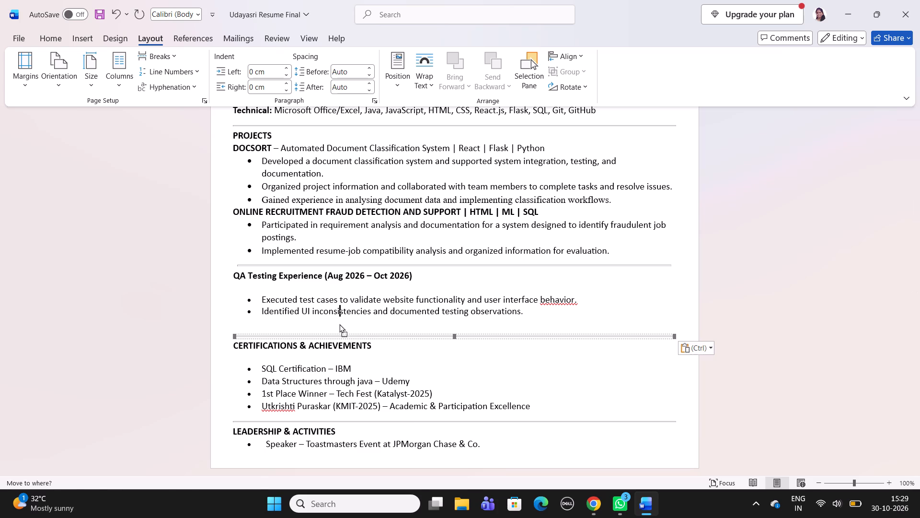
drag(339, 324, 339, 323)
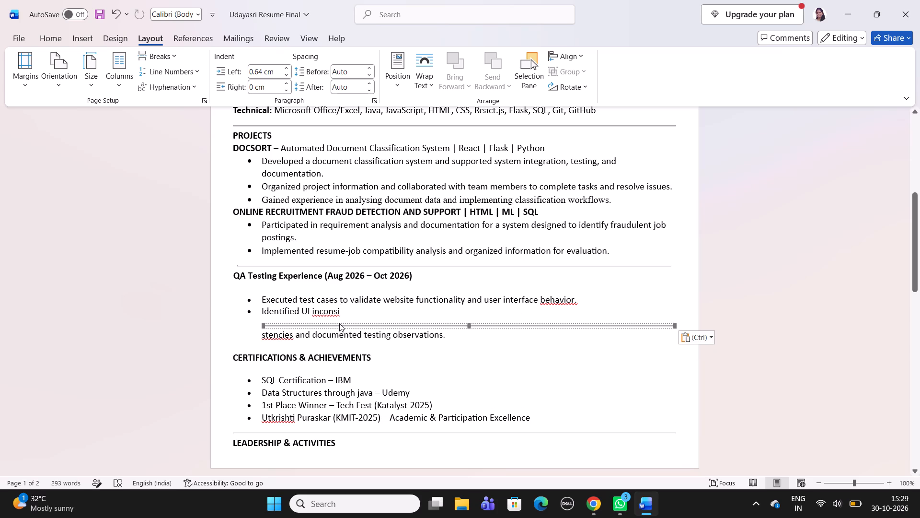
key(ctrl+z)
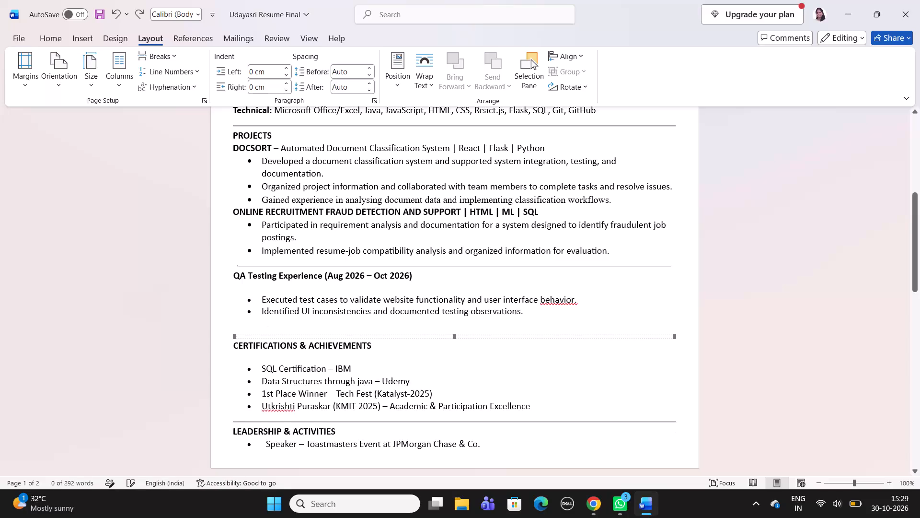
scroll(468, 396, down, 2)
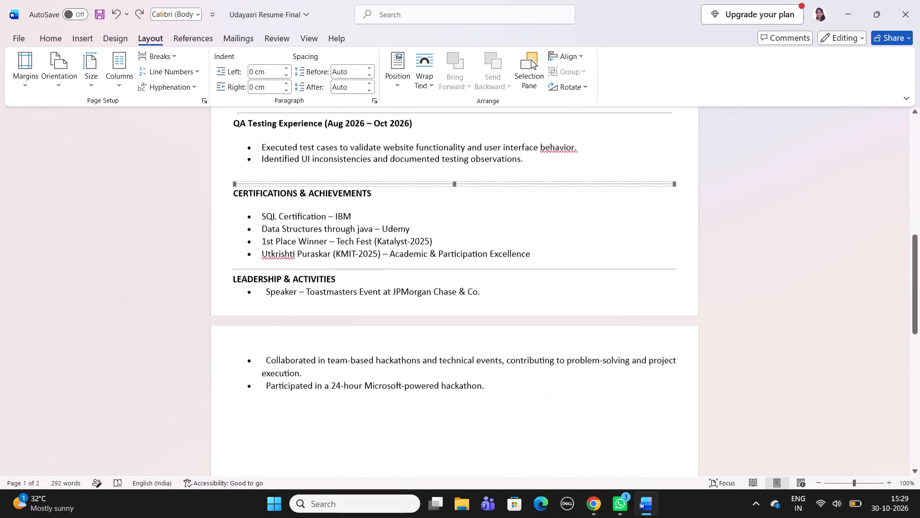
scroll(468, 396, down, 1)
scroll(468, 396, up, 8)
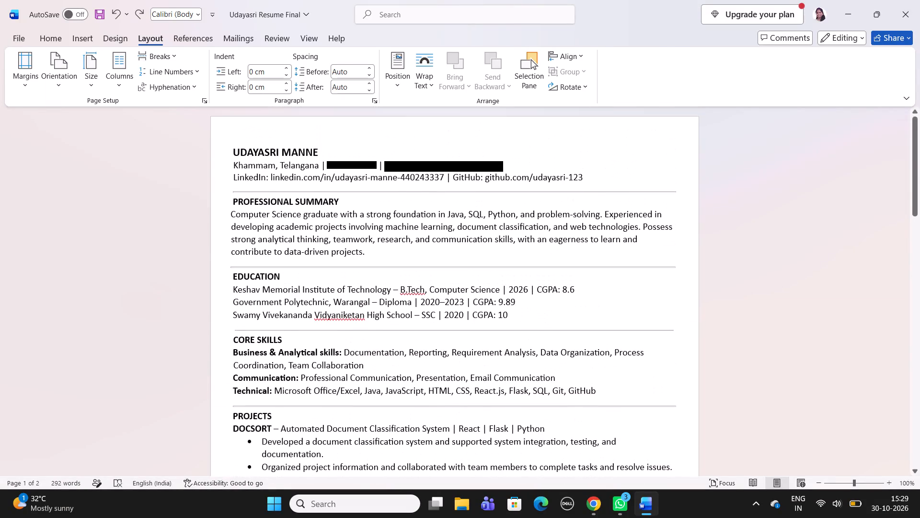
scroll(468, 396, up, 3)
Review the resume from the header through LEADERSHIP & ACTIVITIES, examining the section dividers, spacing and page break.
click(381, 405)
click(381, 405)
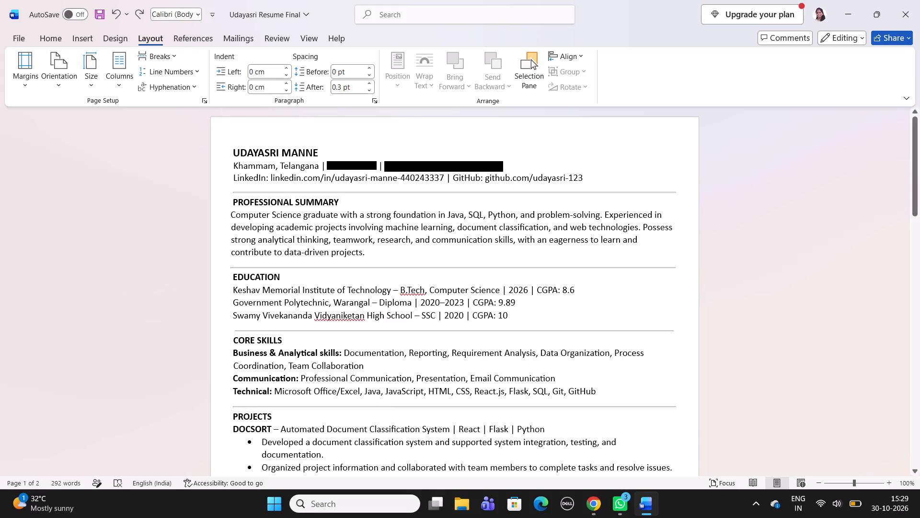
scroll(368, 404, down, 6)
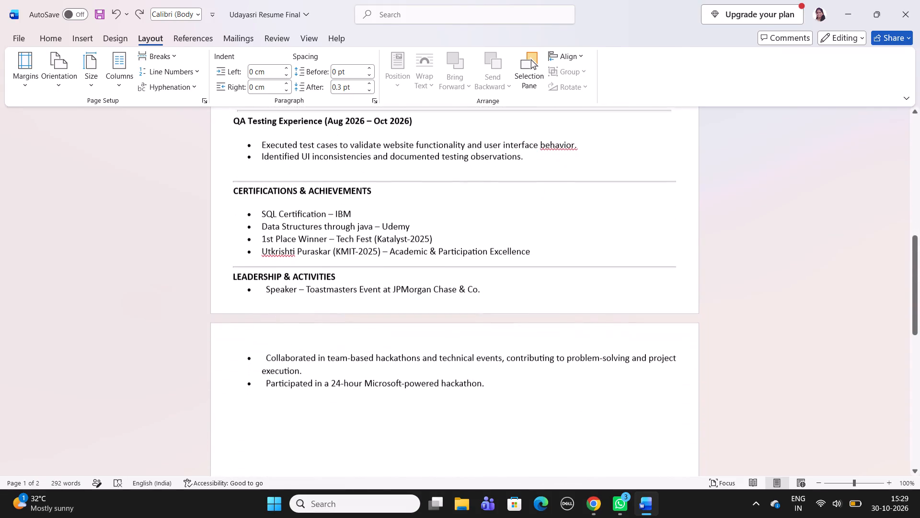
scroll(368, 404, down, 1)
scroll(301, 354, up, 8)
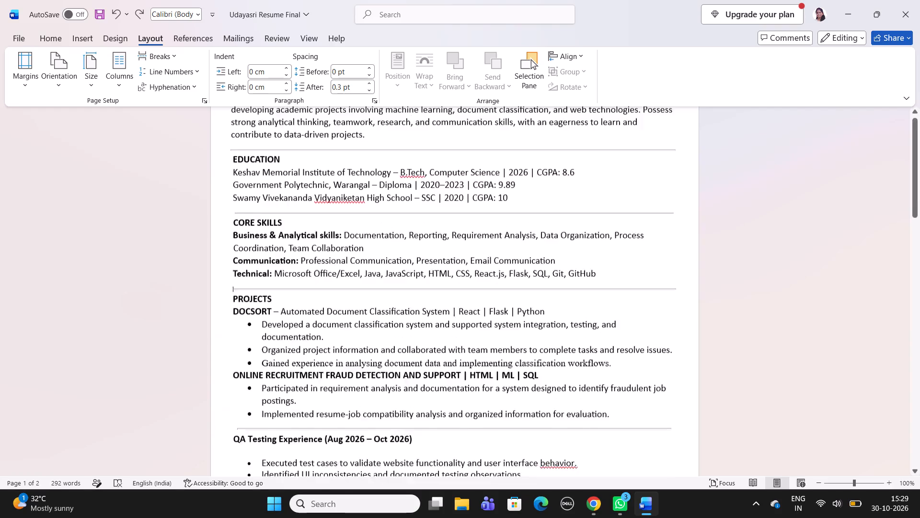
scroll(301, 354, up, 16)
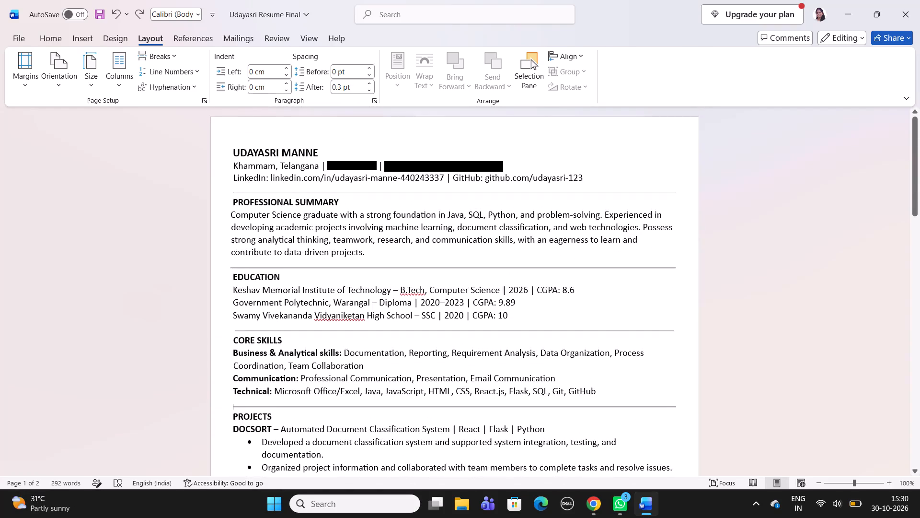
scroll(307, 230, up, 3)
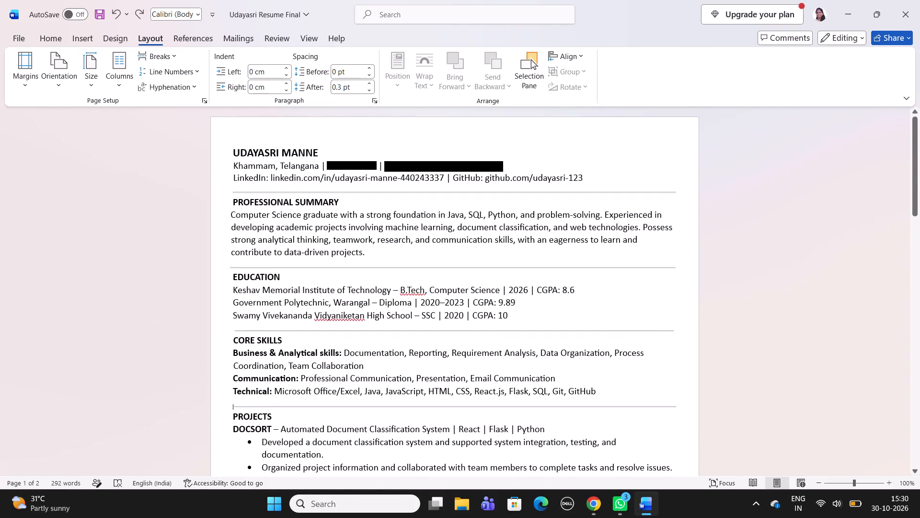
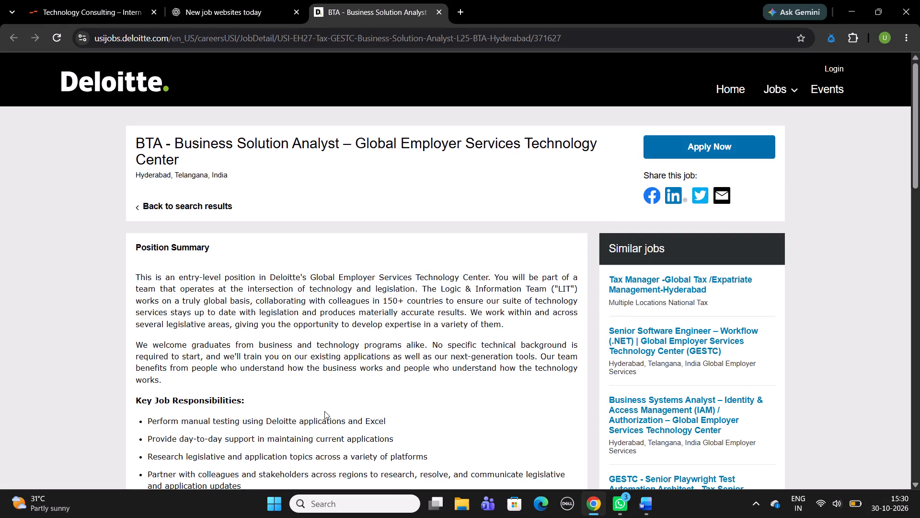
Read Deloitte's BTA - Business Solution Analyst posting in Chrome, covering the position summary, key job responsibilities, education and required skills.
scroll(342, 342, down, 1)
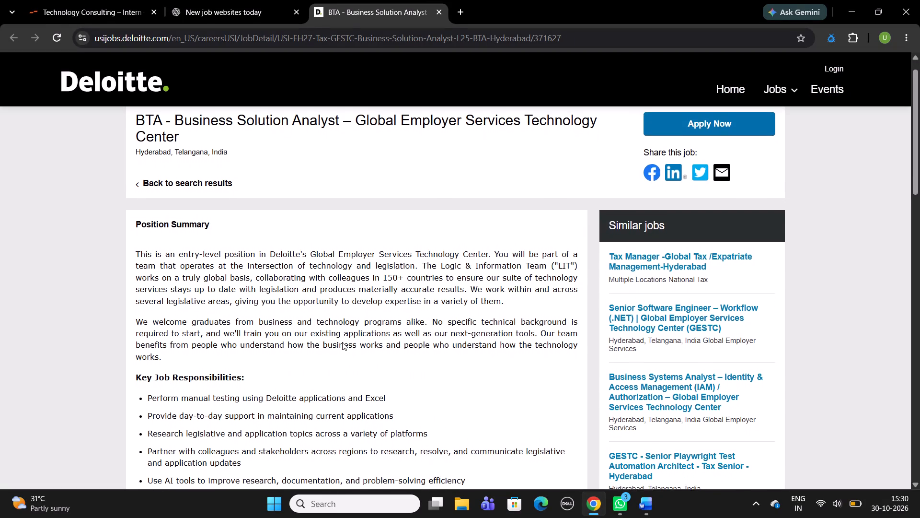
scroll(342, 342, down, 2)
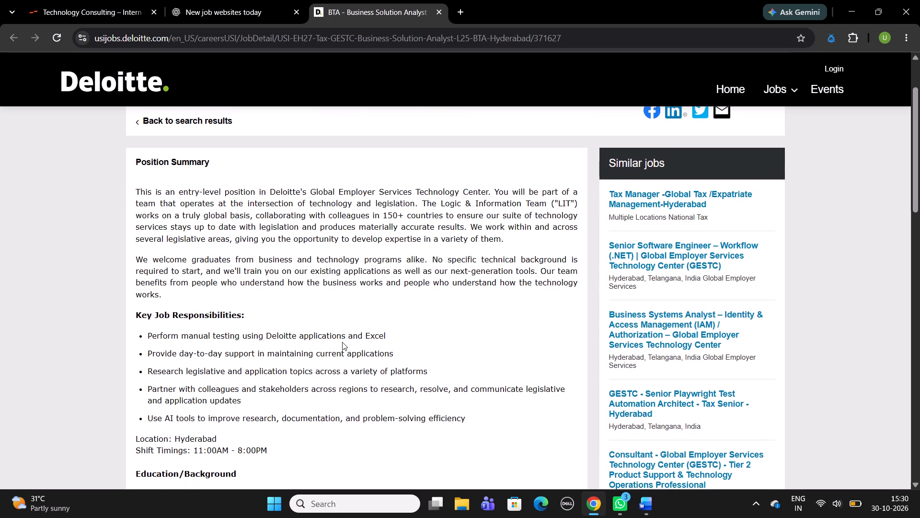
scroll(342, 342, down, 2)
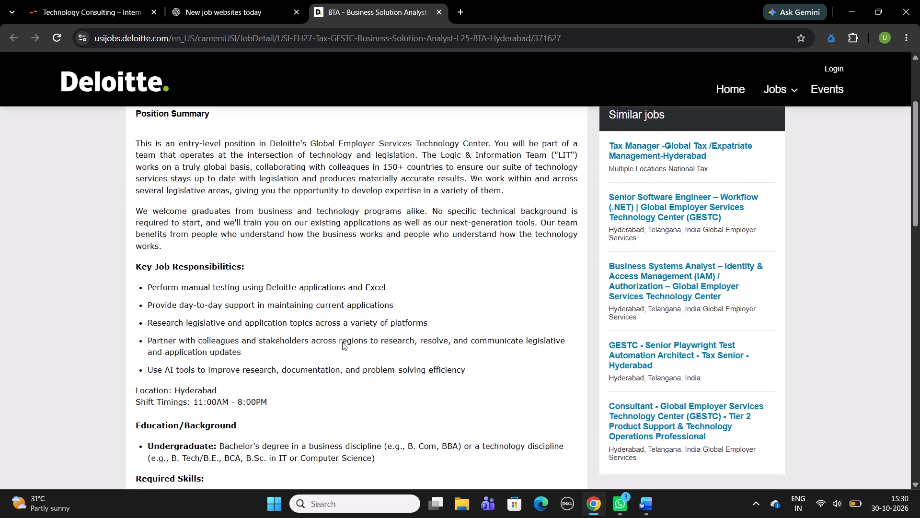
scroll(342, 342, down, 3)
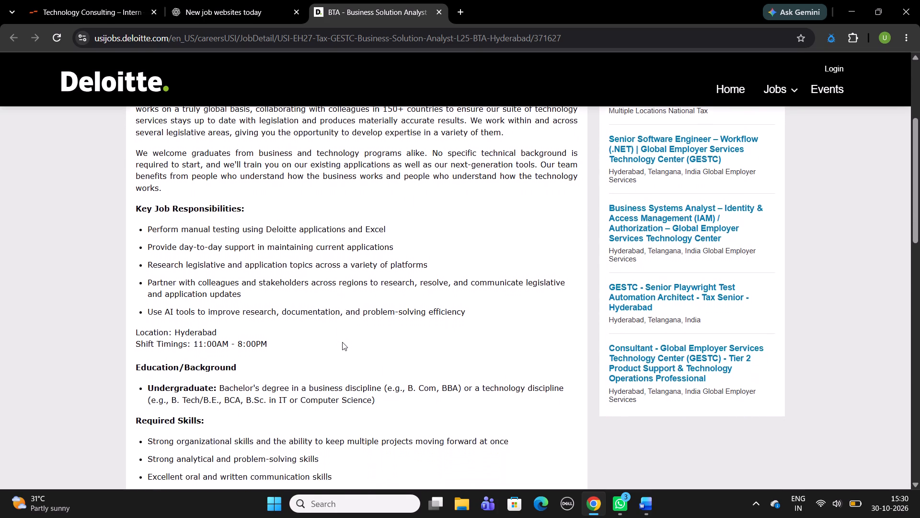
scroll(342, 342, down, 3)
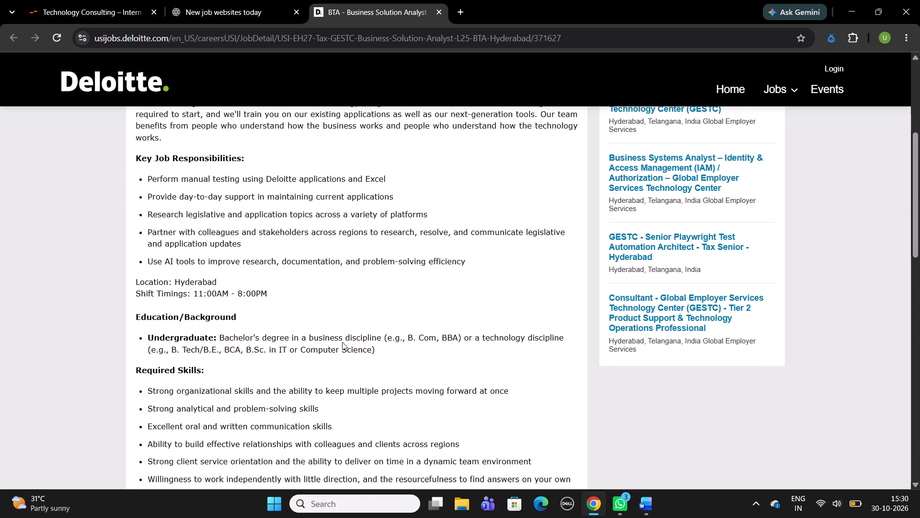
scroll(342, 342, down, 2)
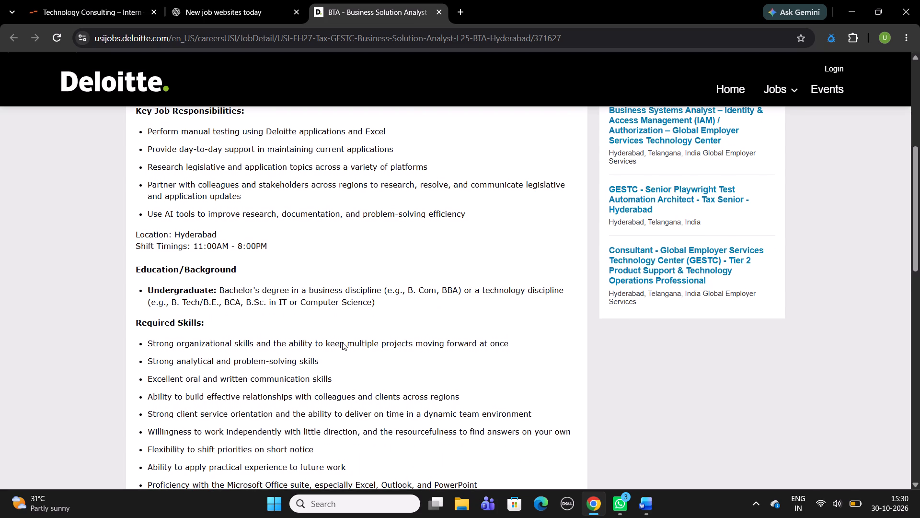
scroll(342, 342, down, 1)
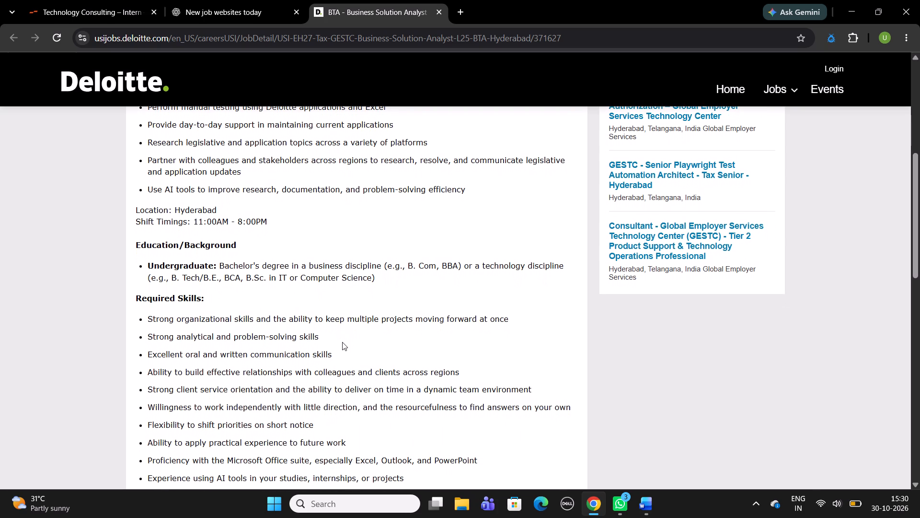
scroll(342, 342, down, 1)
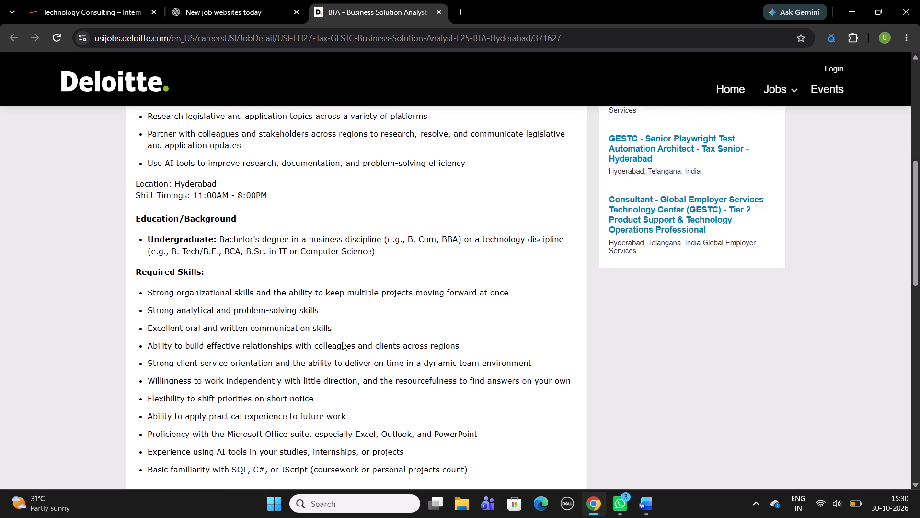
Read through Deloitte's BTA - Business Solution Analyst posting, examining the education requirements, required skills and remaining sections down to the requisition code.
scroll(342, 342, down, 2)
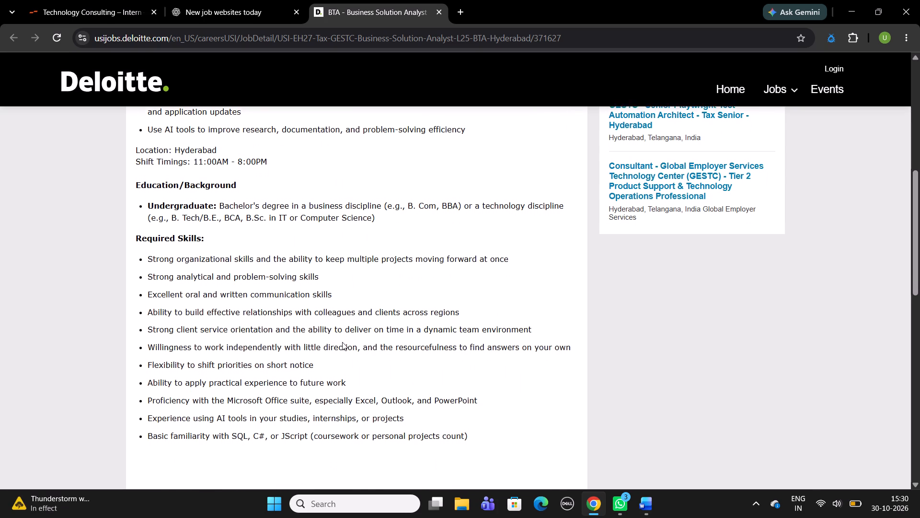
scroll(342, 342, down, 2)
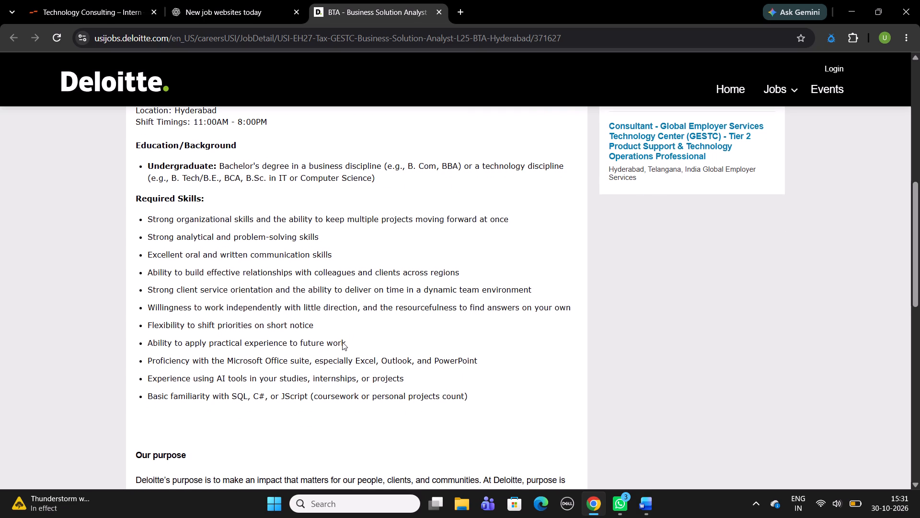
scroll(342, 342, down, 1)
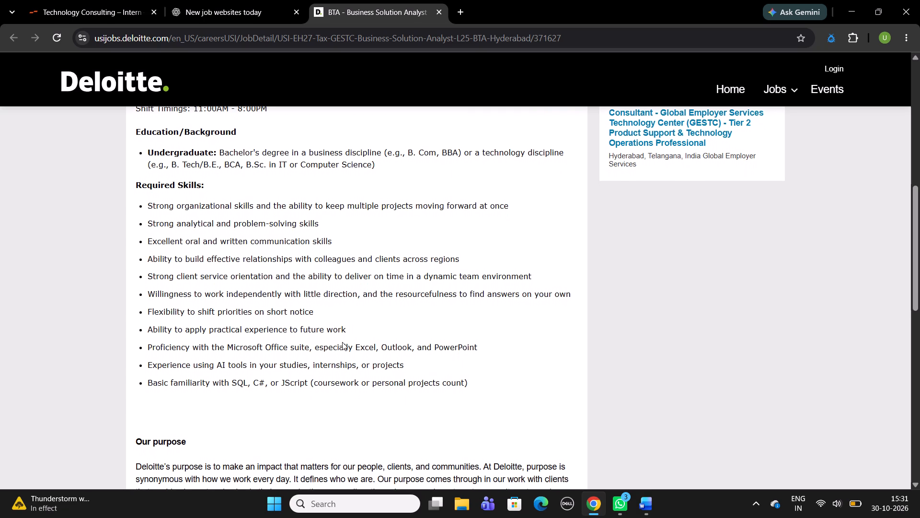
scroll(342, 342, down, 1)
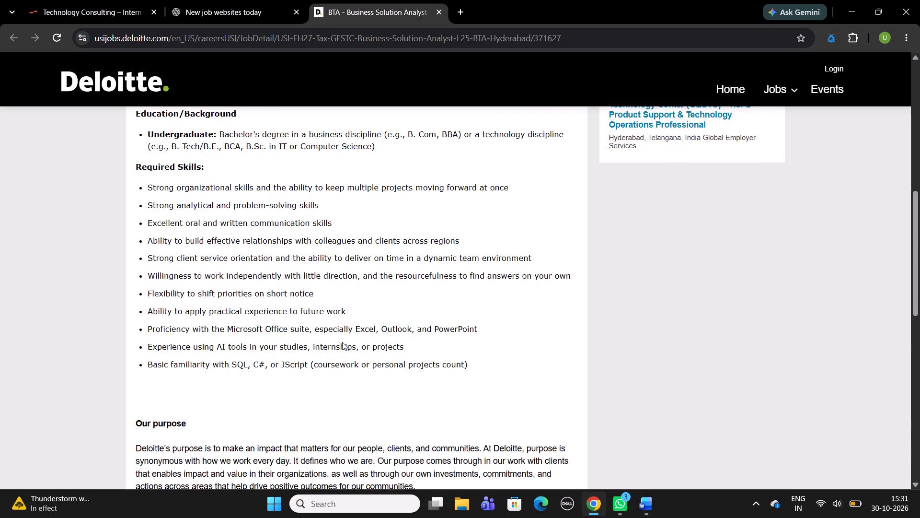
scroll(342, 342, down, 1)
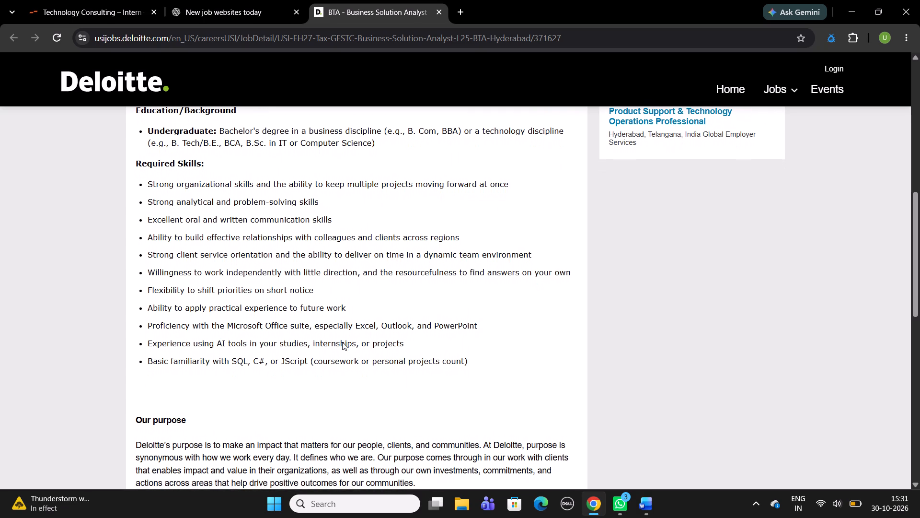
scroll(342, 342, down, 2)
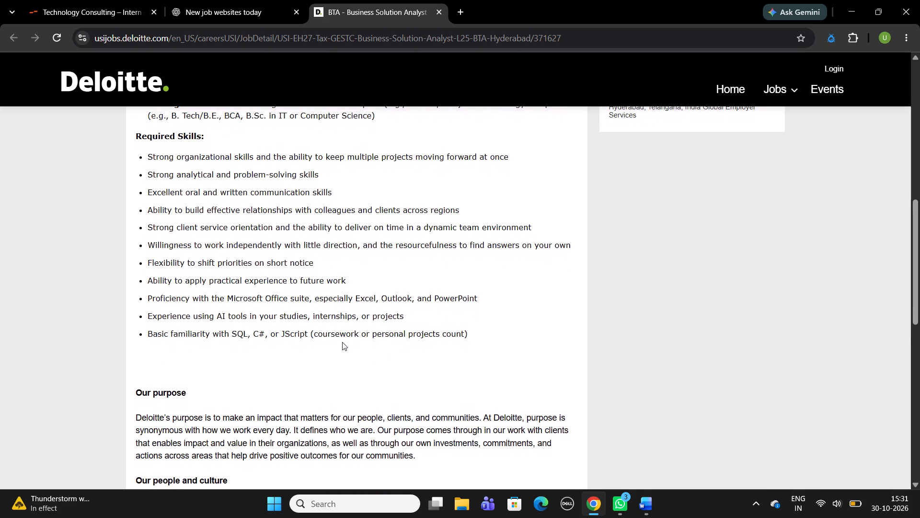
scroll(342, 342, down, 1)
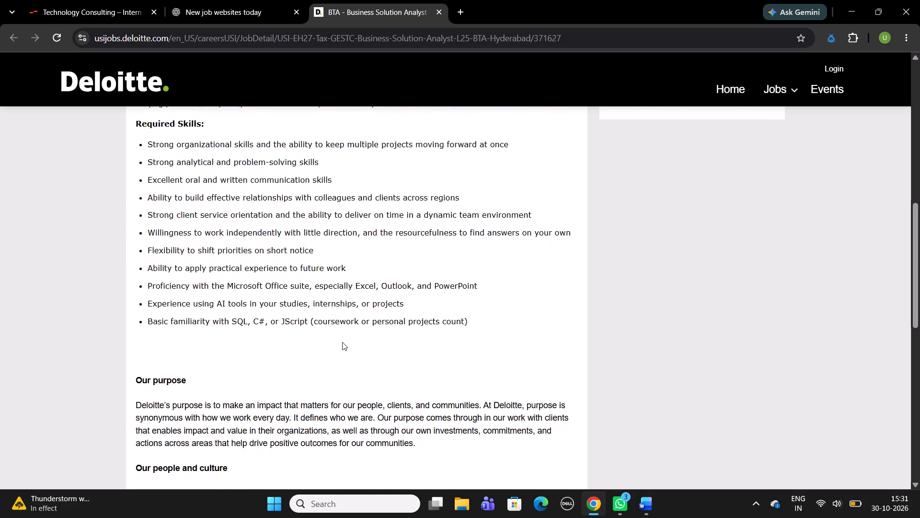
scroll(342, 342, down, 2)
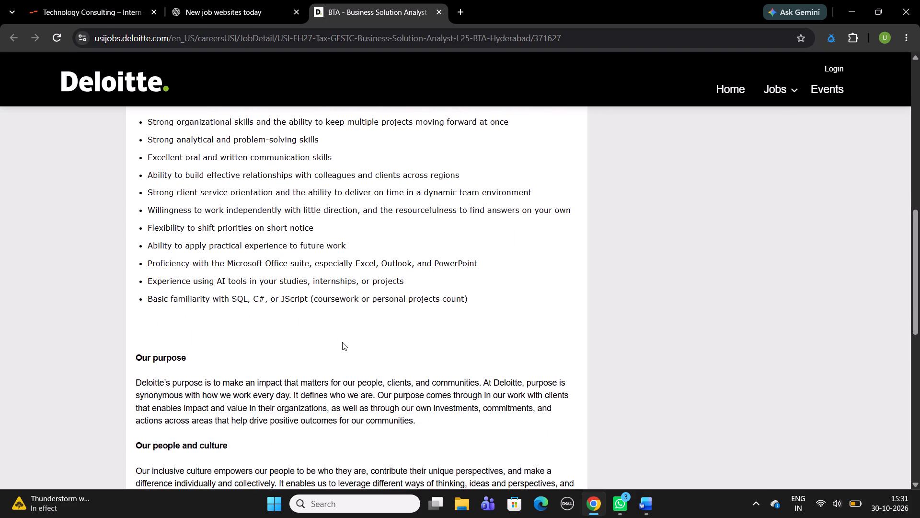
scroll(342, 342, down, 3)
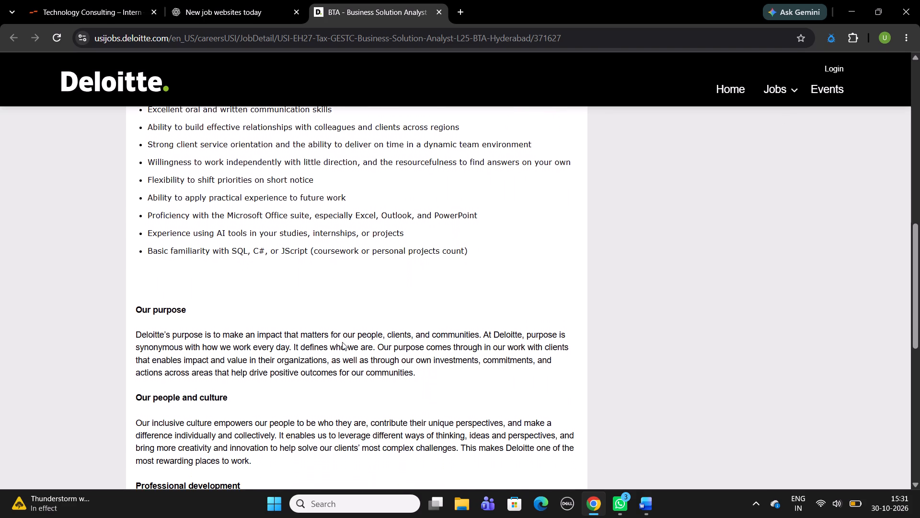
scroll(342, 342, down, 3)
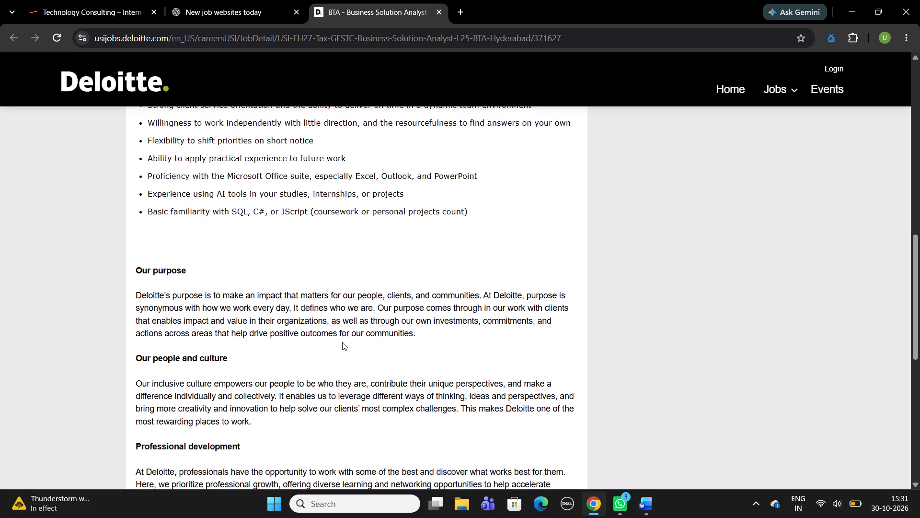
scroll(342, 342, down, 1)
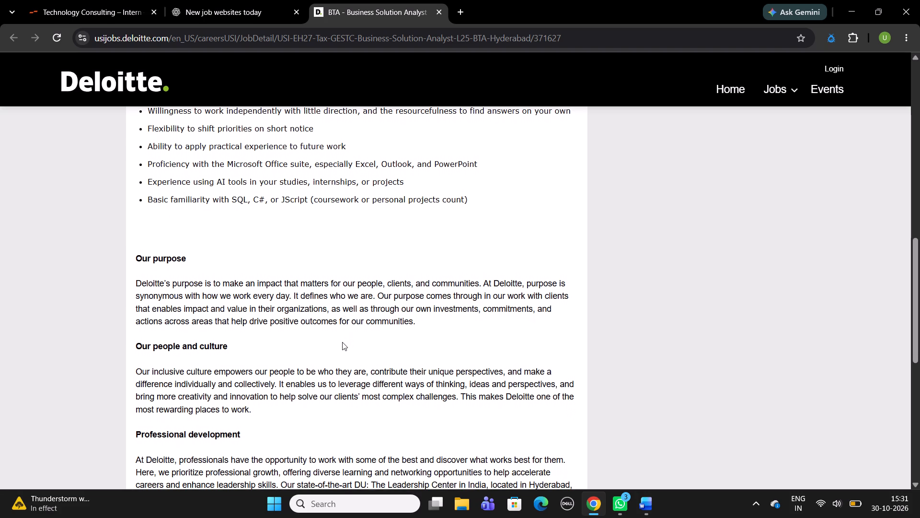
scroll(342, 342, down, 7)
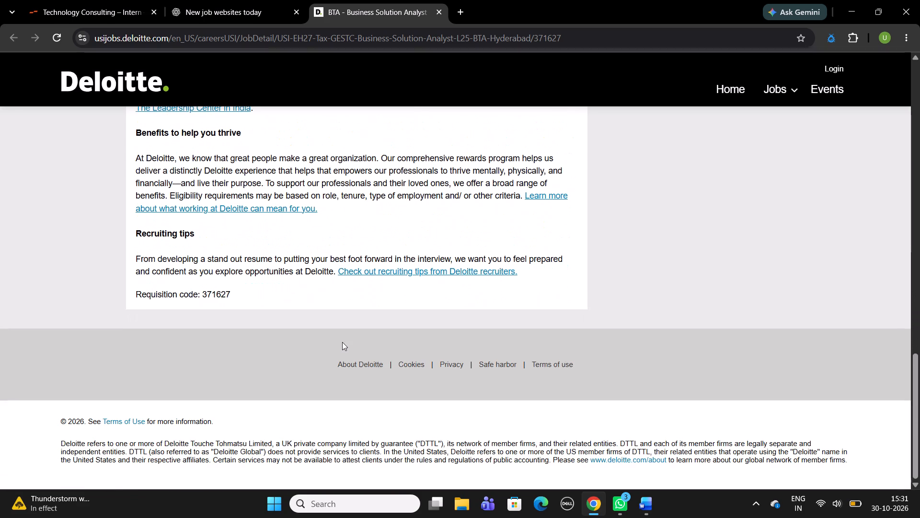
scroll(342, 342, down, 1)
scroll(342, 342, up, 12)
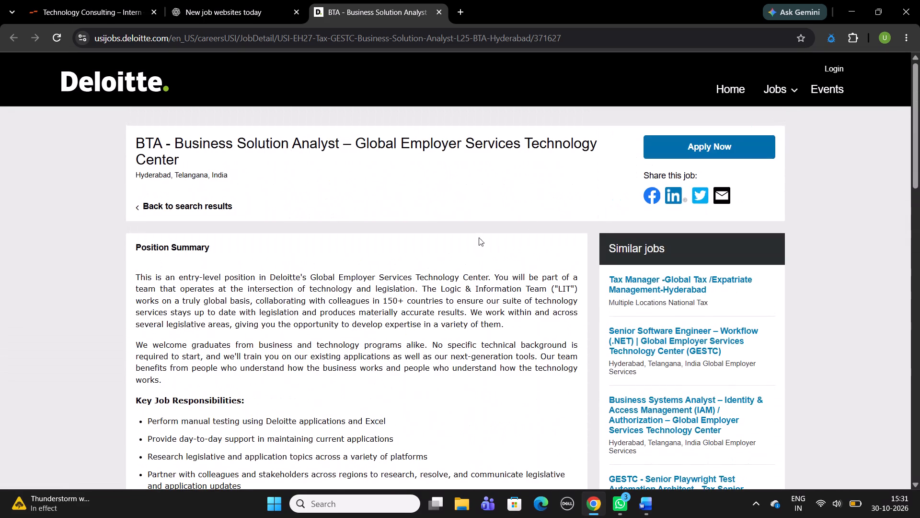
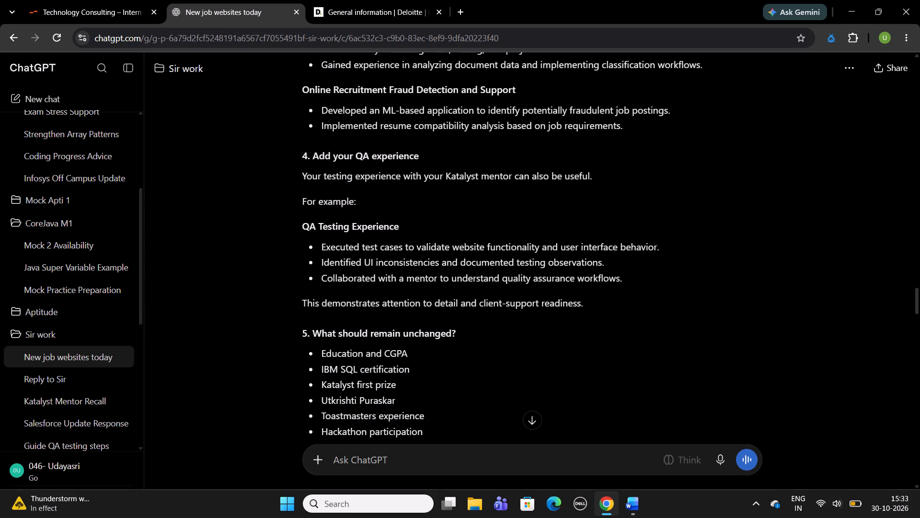
Clear the browser and the Word resume out of the way and launch Kuro from the desktop.
click(848, 8)
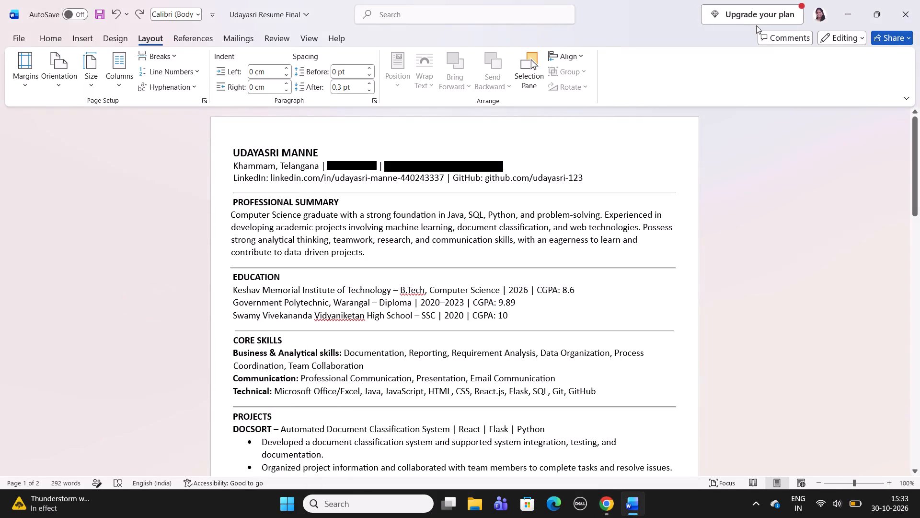
click(848, 11)
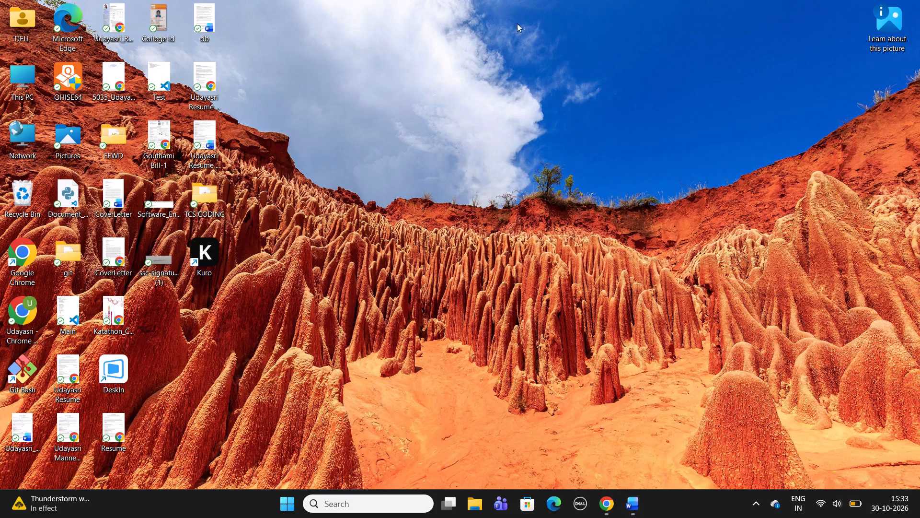
double_click(208, 246)
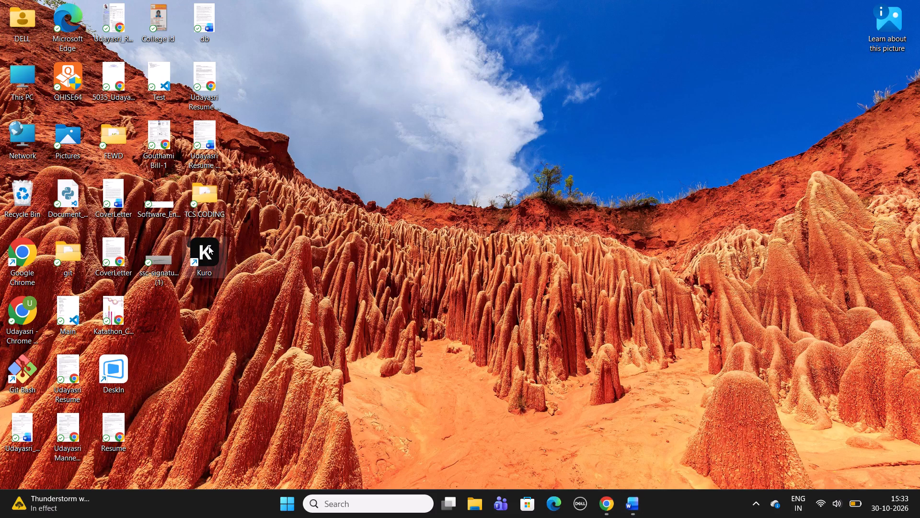